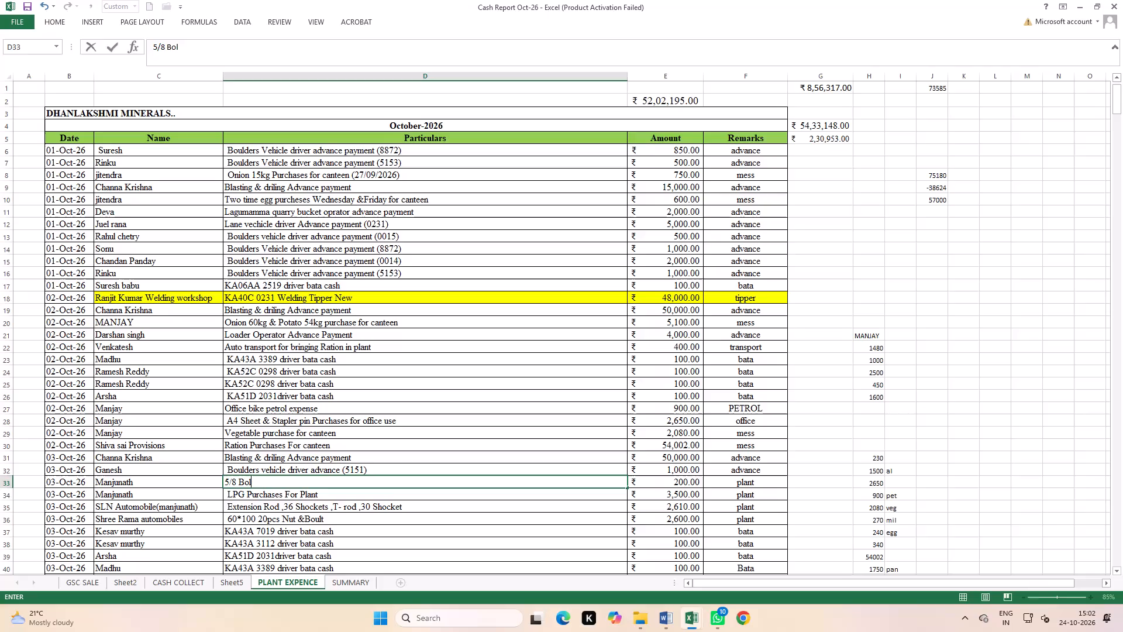
Complete the particulars in D33 as "5/8 Bolt and washer purchase for plant use".
{"action": "scroll", "coordinate": [349, 294], "scroll_direction": "up", "scroll_amount": 4}
{"action": "scroll", "coordinate": [364, 312], "scroll_direction": "down", "scroll_amount": 4}
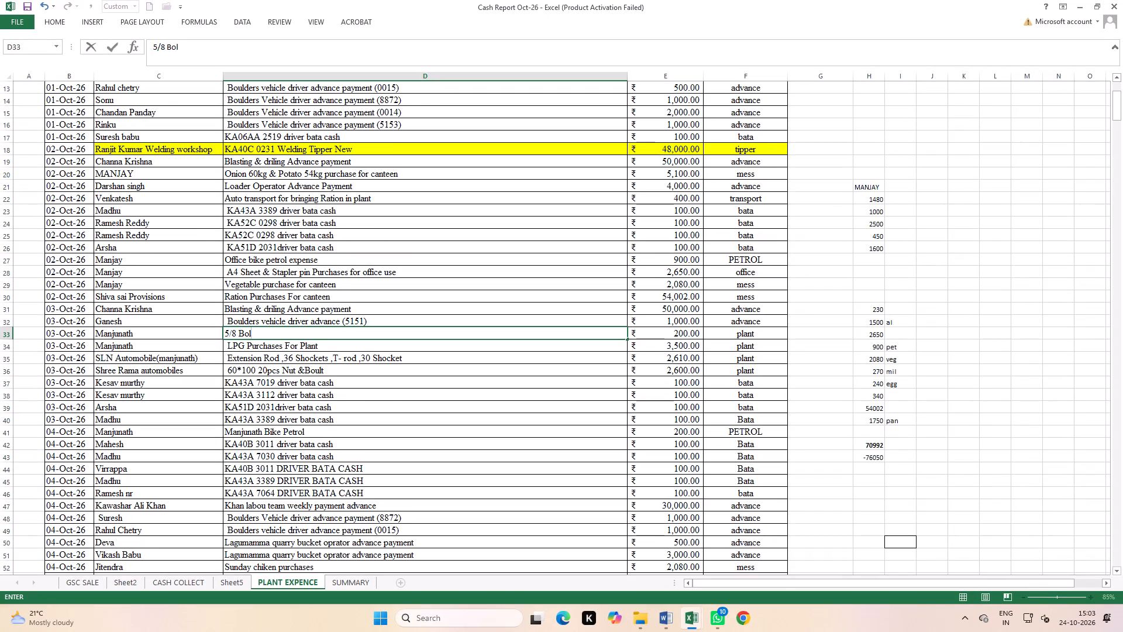
{"action": "key", "text": "t"}
{"action": "key", "text": "BackSpace"}
{"action": "key", "text": "t"}
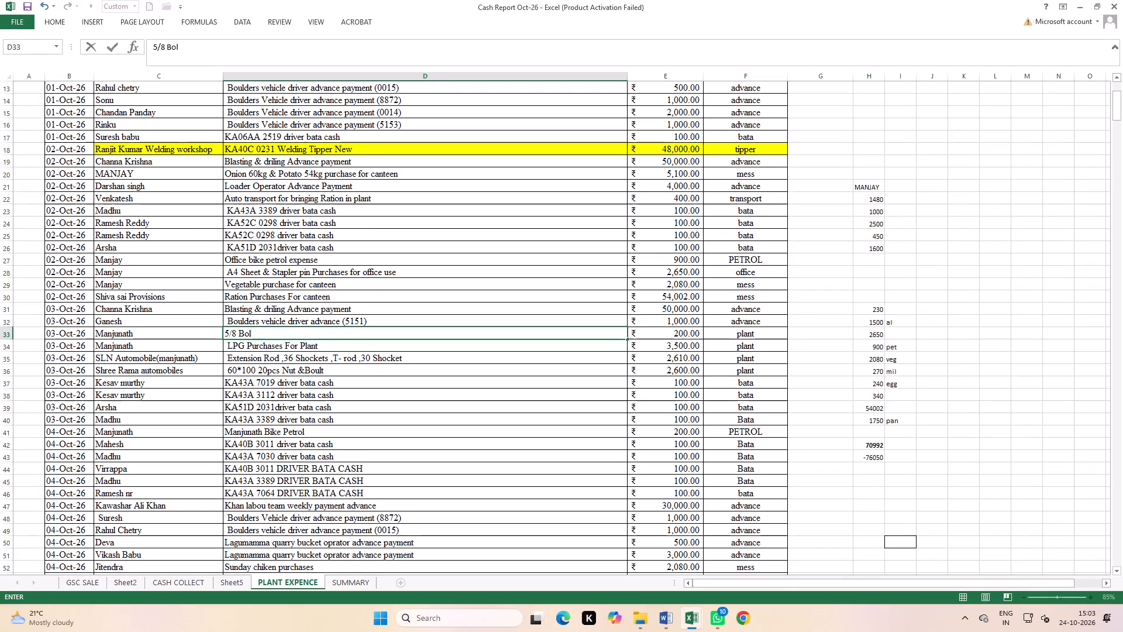
{"action": "key", "text": "space"}
{"action": "type", "text": "and"}
{"action": "key", "text": "space"}
{"action": "key", "text": "w"}
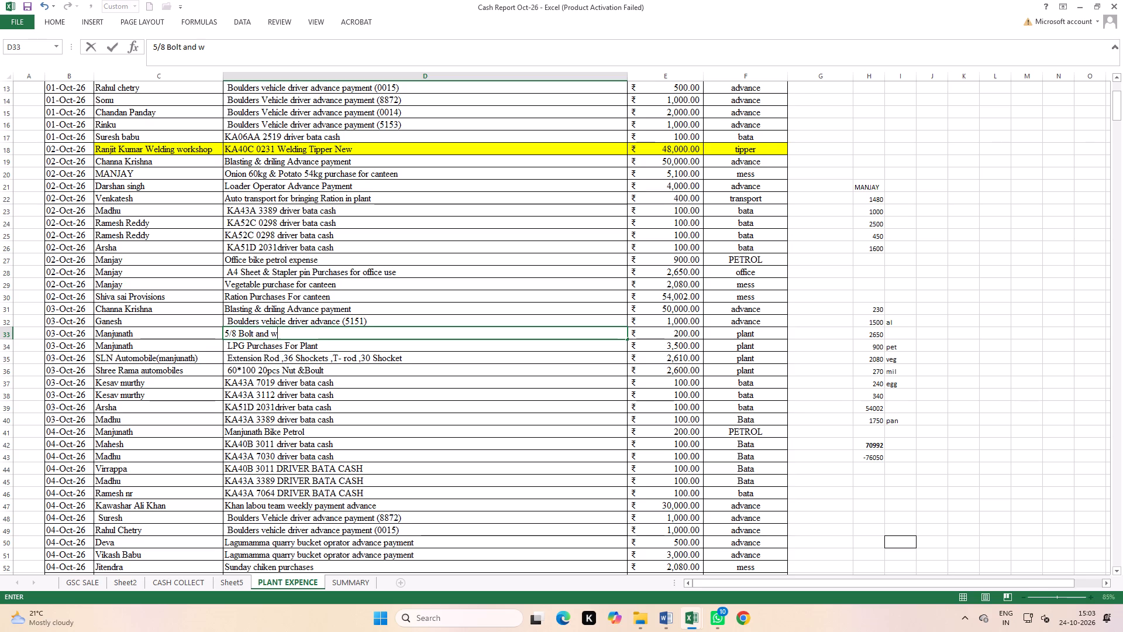
{"action": "type", "text": "asher"}
{"action": "key", "text": "space"}
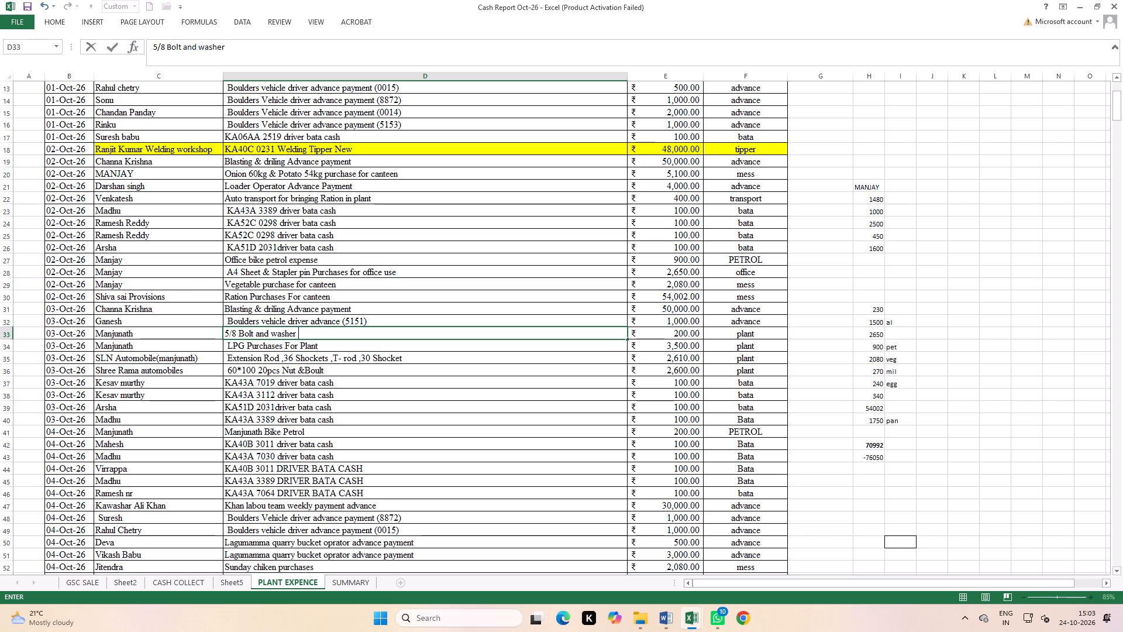
{"action": "type", "text": "received"}
{"action": "key", "text": "space"}
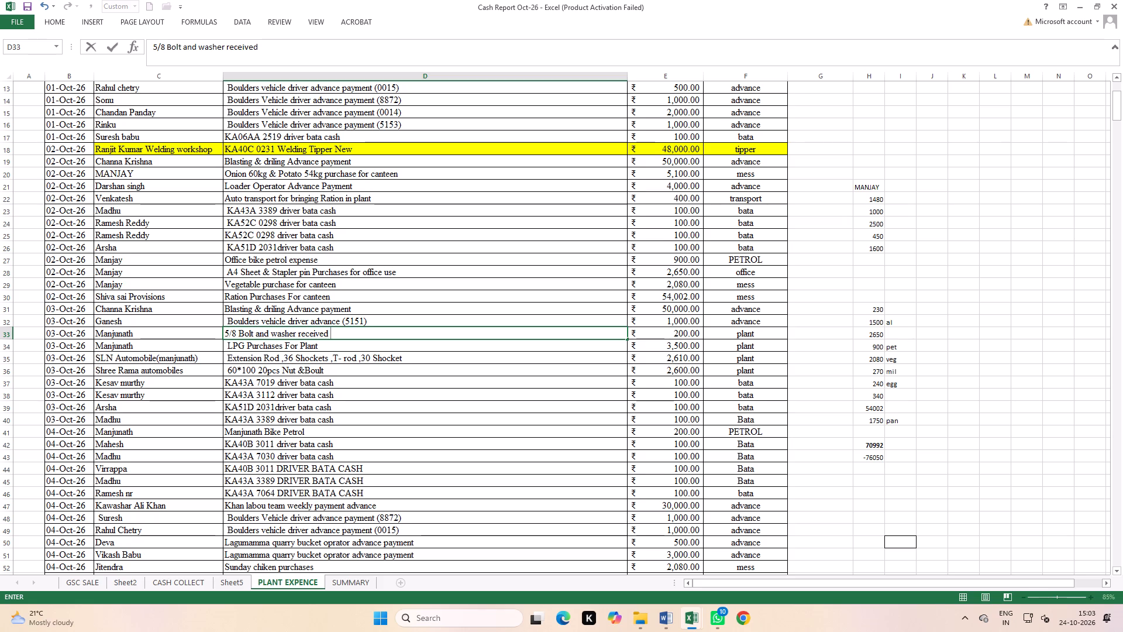
{"action": "key", "text": "BackSpace"}
{"action": "key", "text": "BackSpace"}
{"action": "key", "text": "BackSpace"}
{"action": "key", "text": "BackSpace"}
{"action": "key", "text": "BackSpace"}
{"action": "key", "text": "BackSpace"}
{"action": "key", "text": "BackSpace"}
{"action": "key", "text": "BackSpace"}
{"action": "key", "text": "BackSpace"}
{"action": "key", "text": "b"}
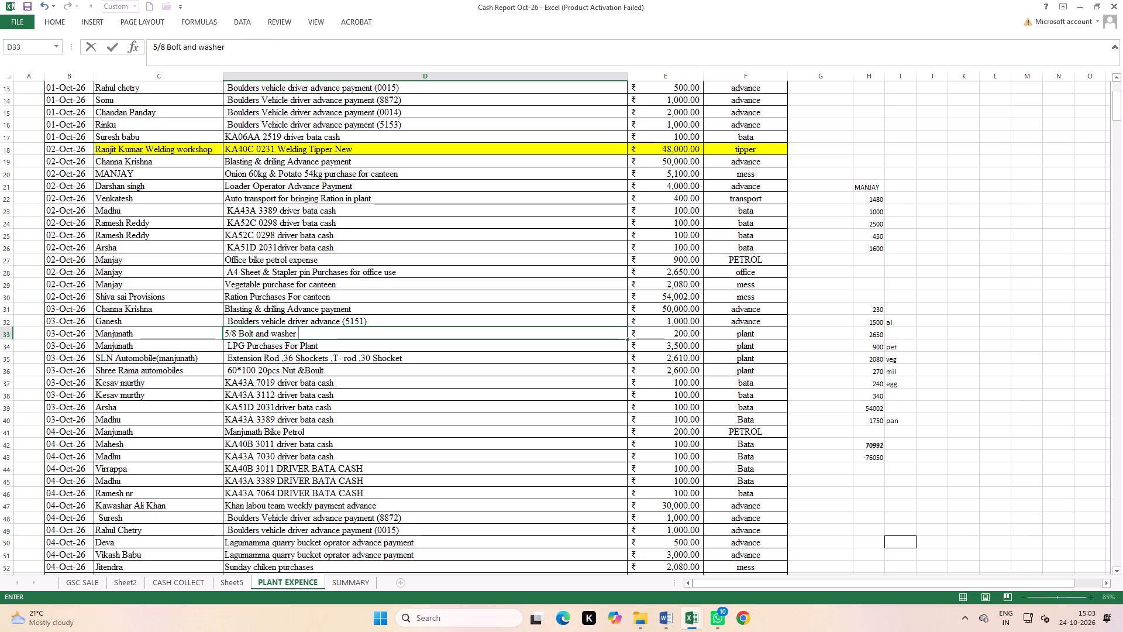
{"action": "key", "text": "BackSpace"}
{"action": "type", "text": "purchase"}
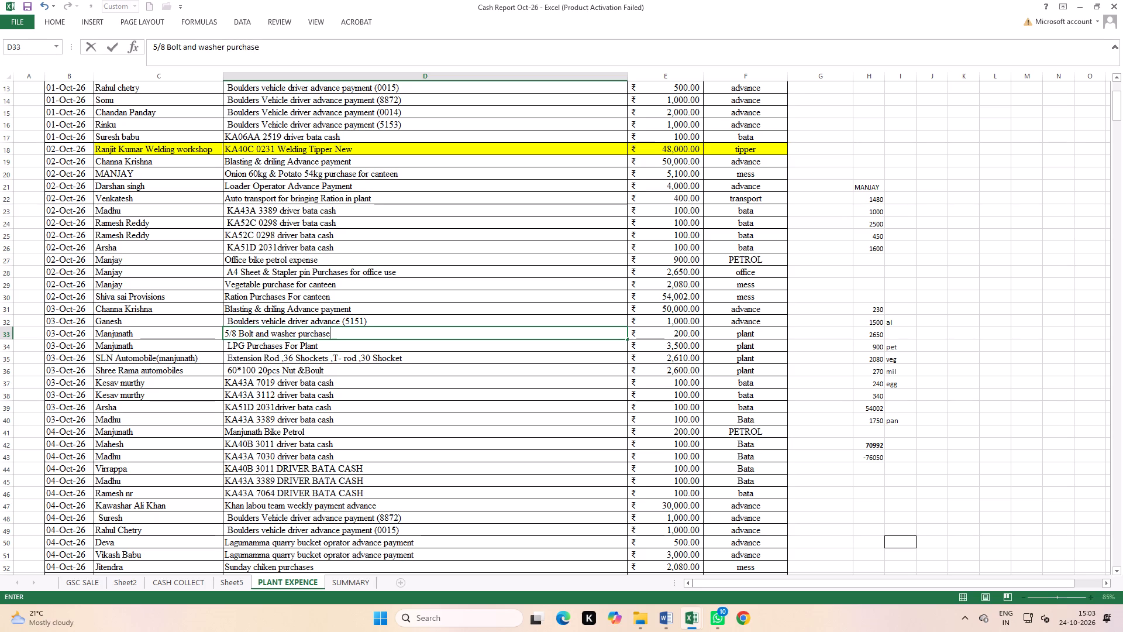
{"action": "key", "text": "space"}
{"action": "type", "text": "for plant use"}
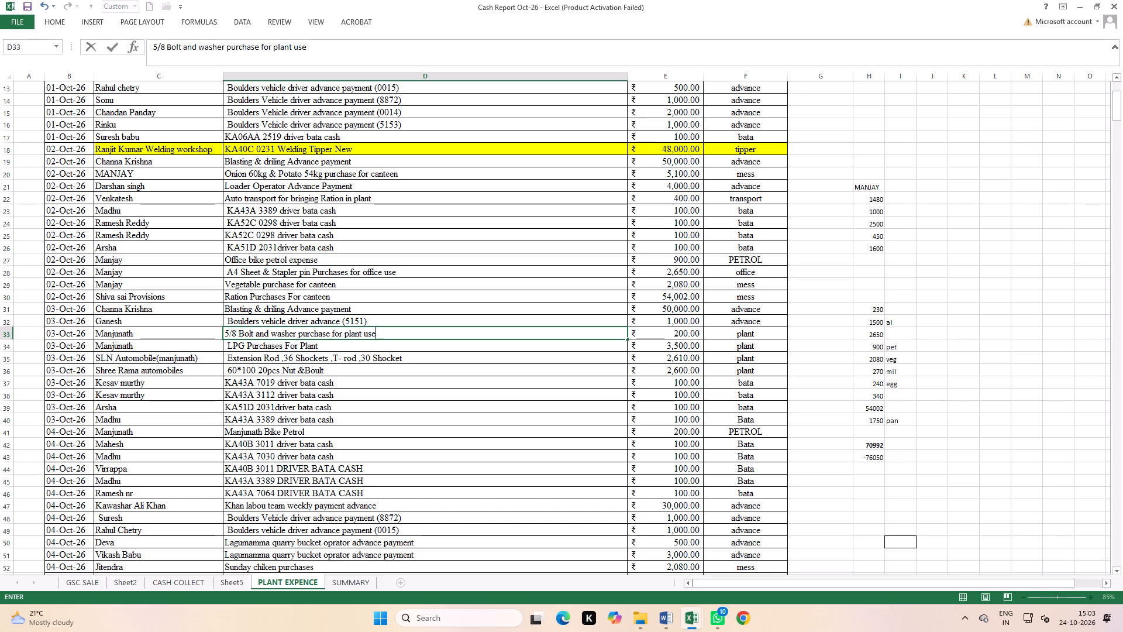
{"action": "key", "text": "space"}
Replace the LPG particulars in D34 with "Comercial LPG purchase for plant use".
{"action": "double_click", "coordinate": [226, 348]}
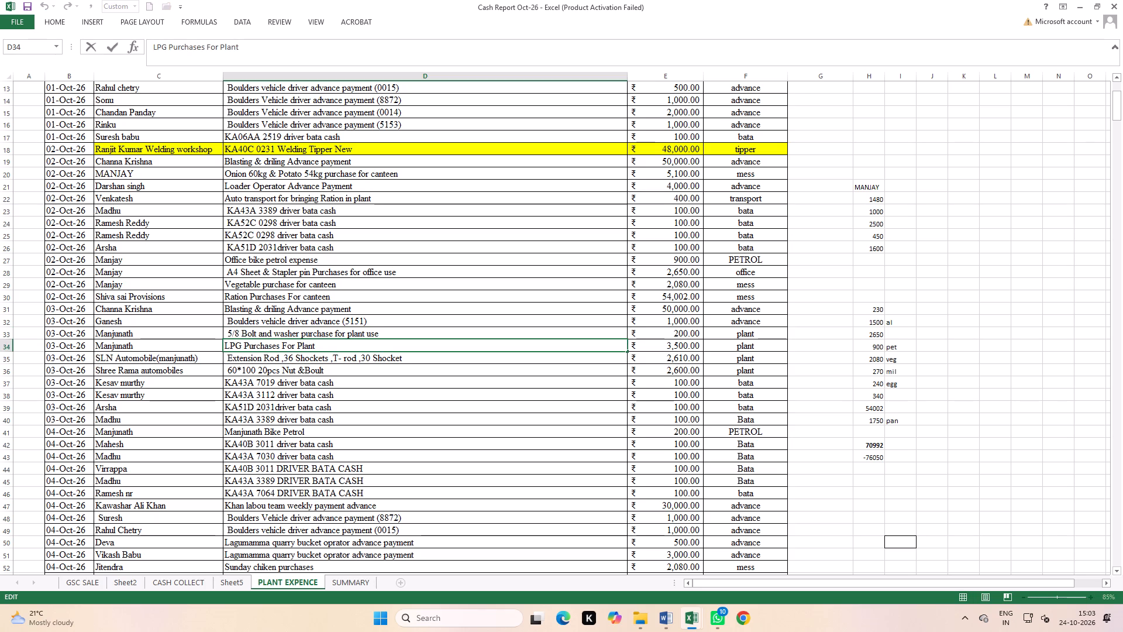
{"action": "triple_click", "coordinate": [318, 344]}
{"action": "key", "text": "BackSpace"}
{"action": "key", "text": "BackSpace"}
{"action": "key", "text": "BackSpace"}
{"action": "key", "text": "BackSpace"}
{"action": "key", "text": "BackSpace"}
{"action": "key", "text": "BackSpace"}
{"action": "key", "text": "BackSpace"}
{"action": "key", "text": "BackSpace"}
{"action": "key", "text": "BackSpace"}
{"action": "key", "text": "BackSpace"}
{"action": "key", "text": "BackSpace"}
{"action": "key", "text": "BackSpace"}
{"action": "key", "text": "BackSpace"}
{"action": "key", "text": "BackSpace"}
{"action": "key", "text": "BackSpace"}
{"action": "key", "text": "BackSpace"}
{"action": "key", "text": "BackSpace"}
{"action": "key", "text": "BackSpace"}
{"action": "key", "text": "BackSpace"}
{"action": "key", "text": "BackSpace"}
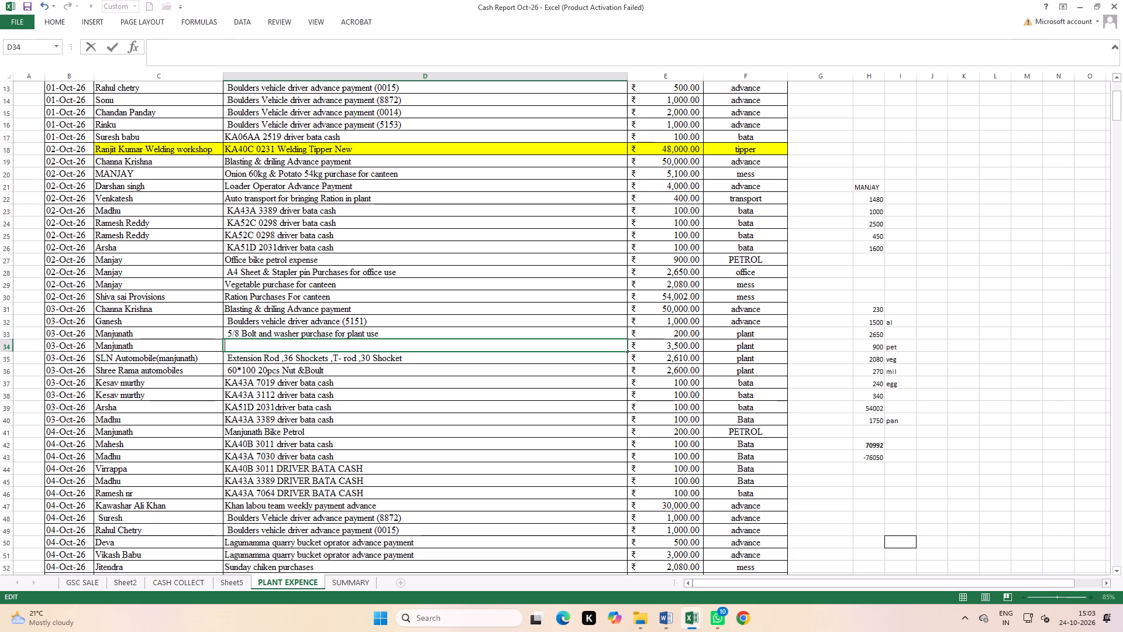
{"action": "type", "text": "omercial"}
{"action": "key", "text": "space"}
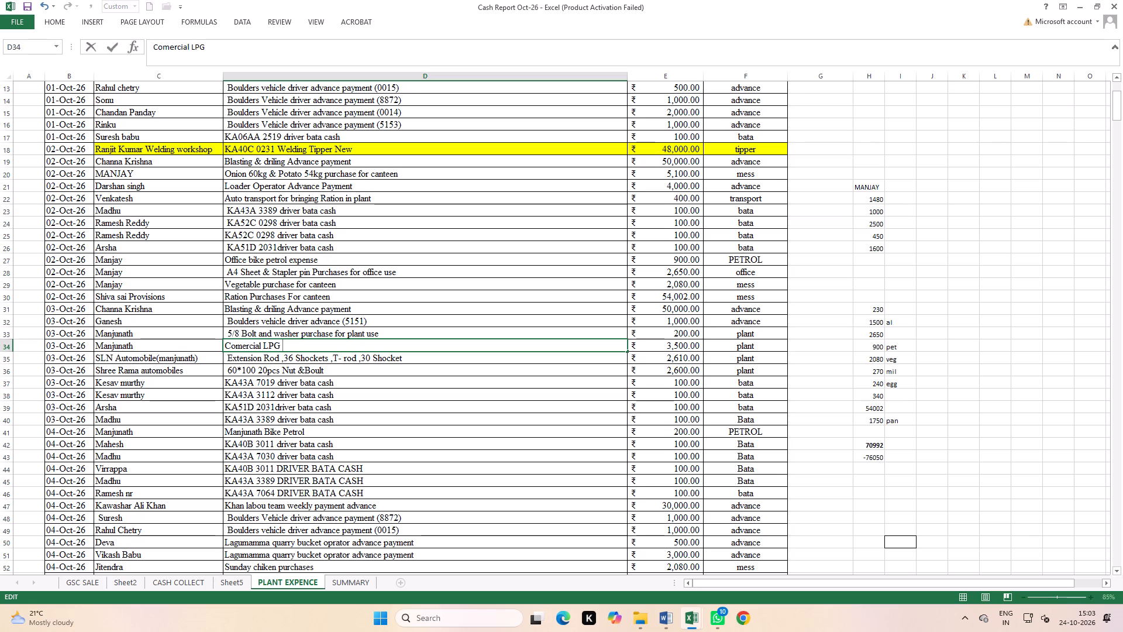
{"action": "key", "text": "p"}
{"action": "type", "text": "urchase for"}
{"action": "key", "text": "space"}
{"action": "type", "text": "plant use"}
{"action": "key", "text": "space"}
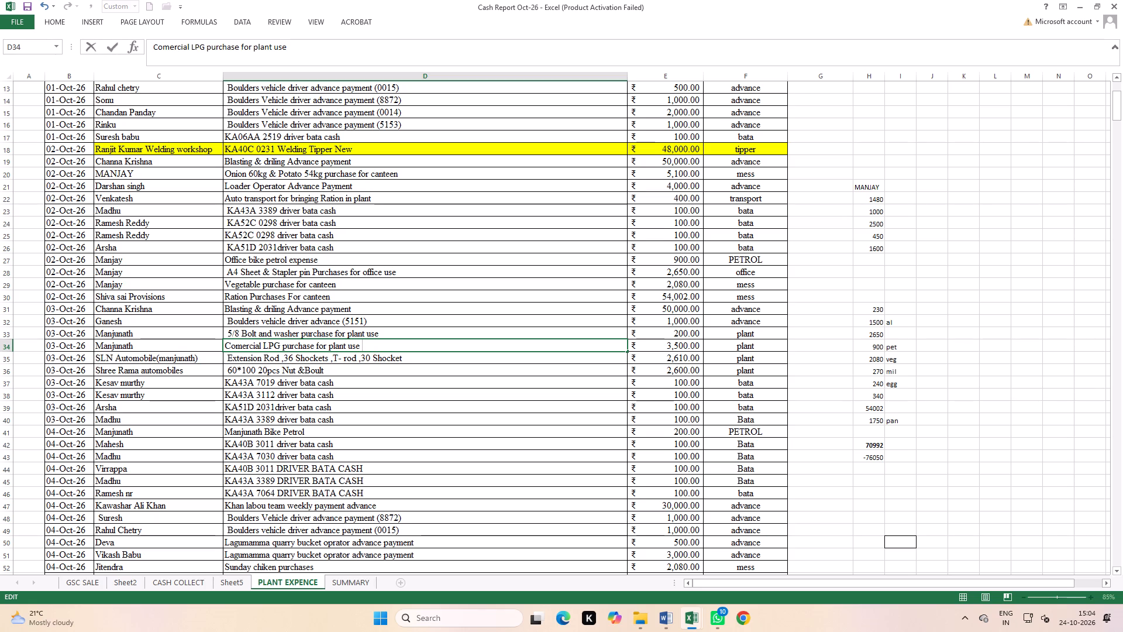
{"action": "left_click", "coordinate": [473, 438]}
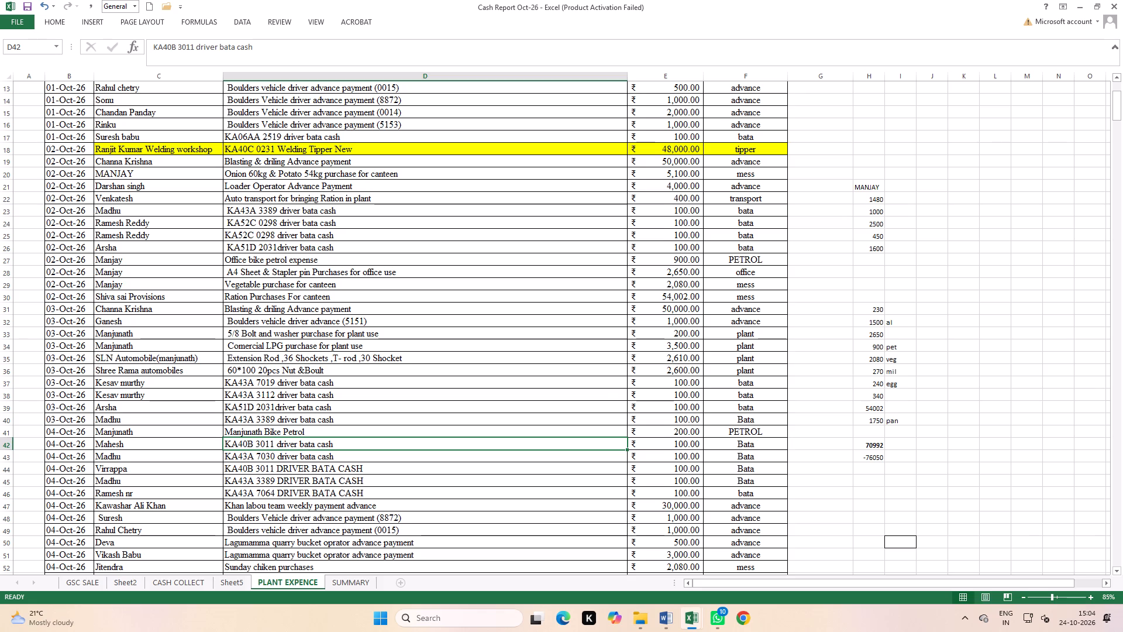
Add filters to the Date through Remarks header row of the October-2026 expense table.
{"action": "scroll", "coordinate": [554, 280], "scroll_direction": "up", "scroll_amount": 2}
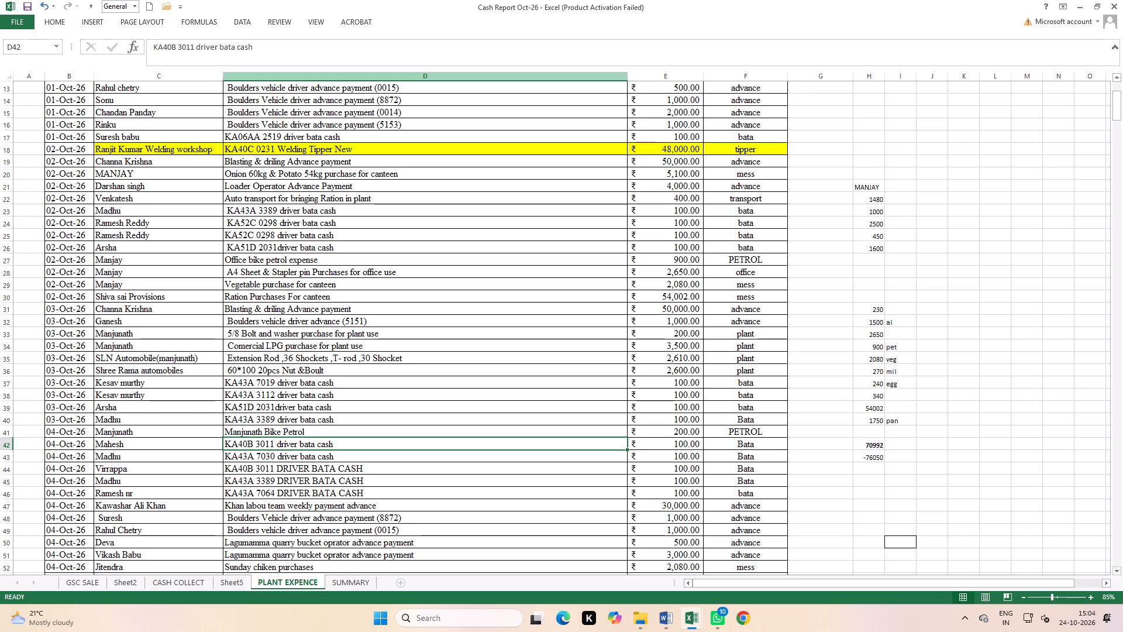
{"action": "scroll", "coordinate": [568, 269], "scroll_direction": "up", "scroll_amount": 11}
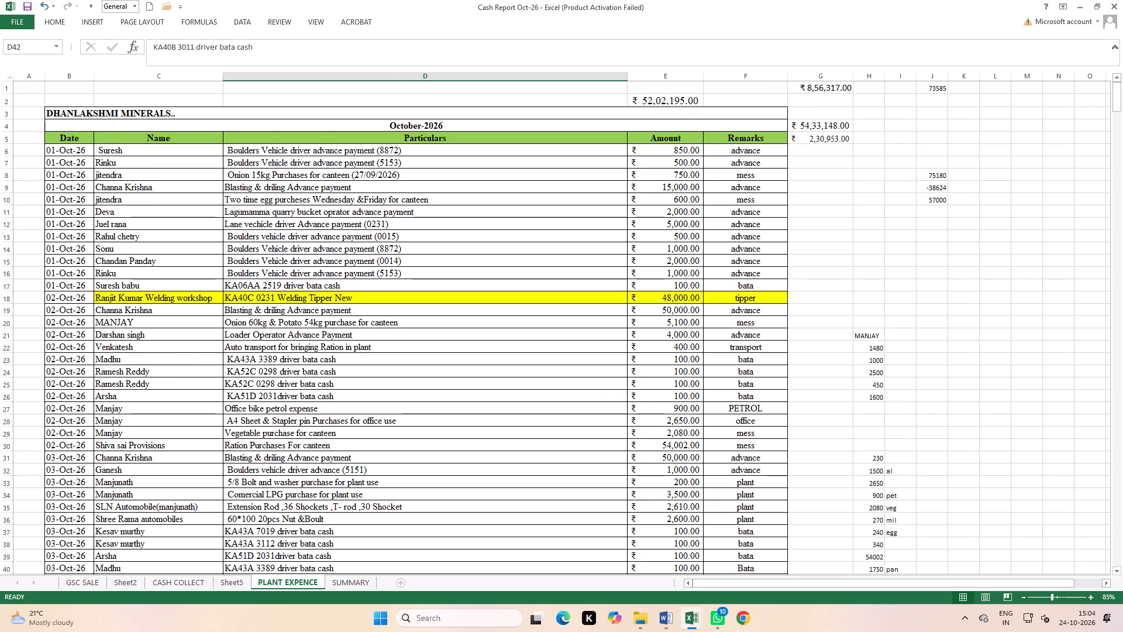
{"action": "left_click_drag", "start_coordinate": [65, 138], "coordinate": [758, 147]}
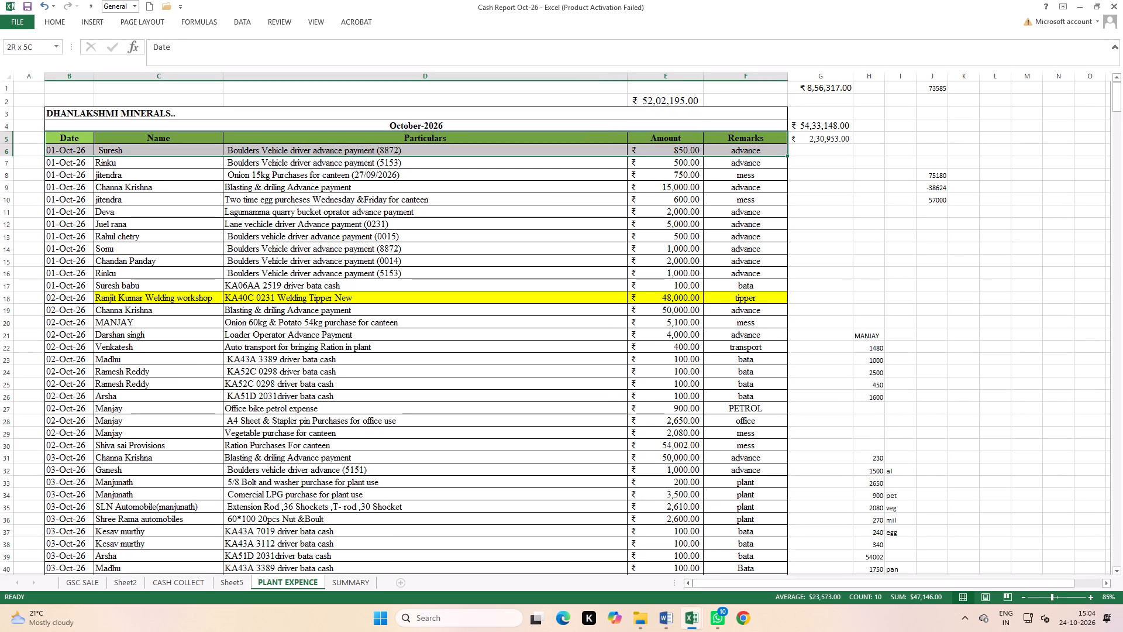
{"action": "left_click_drag", "start_coordinate": [758, 147], "coordinate": [769, 138]}
{"action": "left_click", "coordinate": [241, 19]}
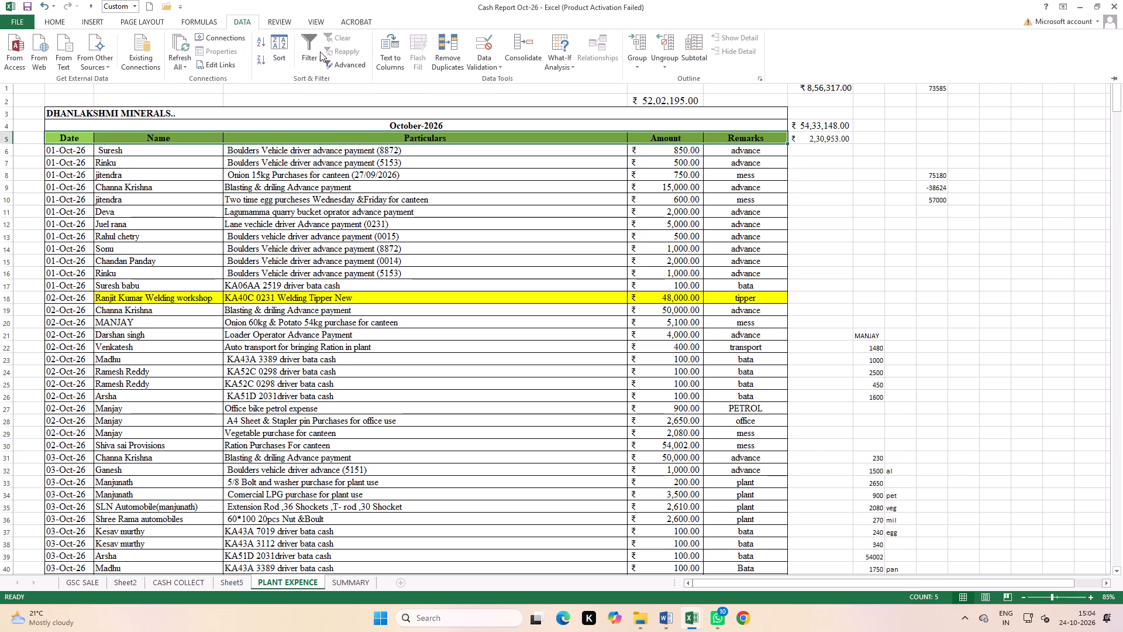
{"action": "left_click", "coordinate": [310, 46]}
{"action": "left_click", "coordinate": [542, 219]}
Filter the Remarks column to show only the bata entries.
{"action": "left_click", "coordinate": [784, 138]}
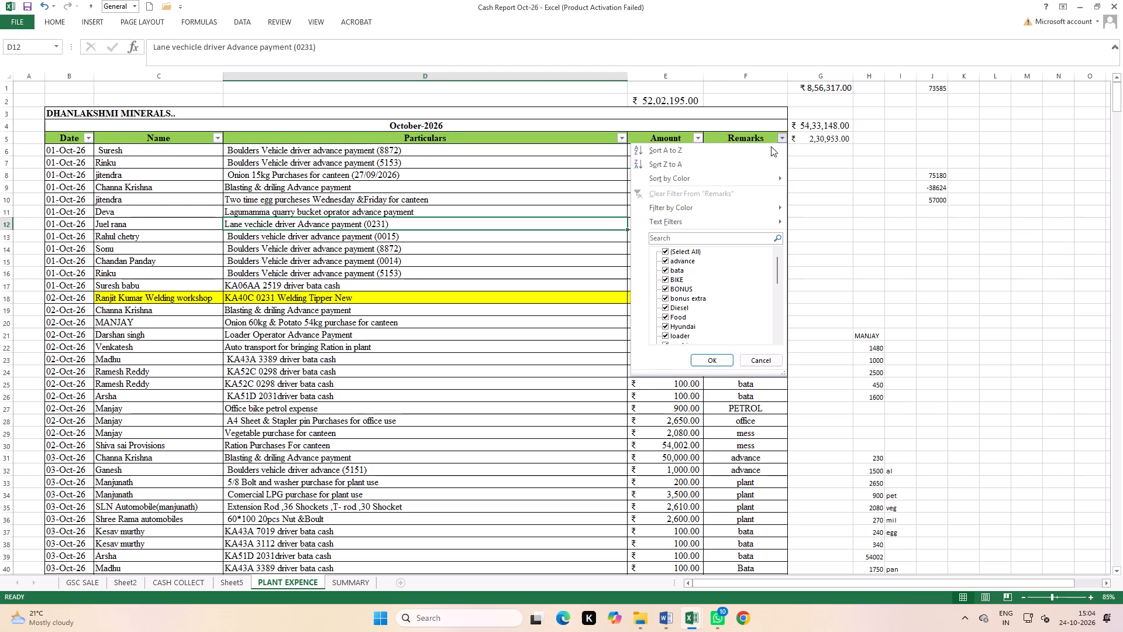
{"action": "left_click", "coordinate": [684, 248]}
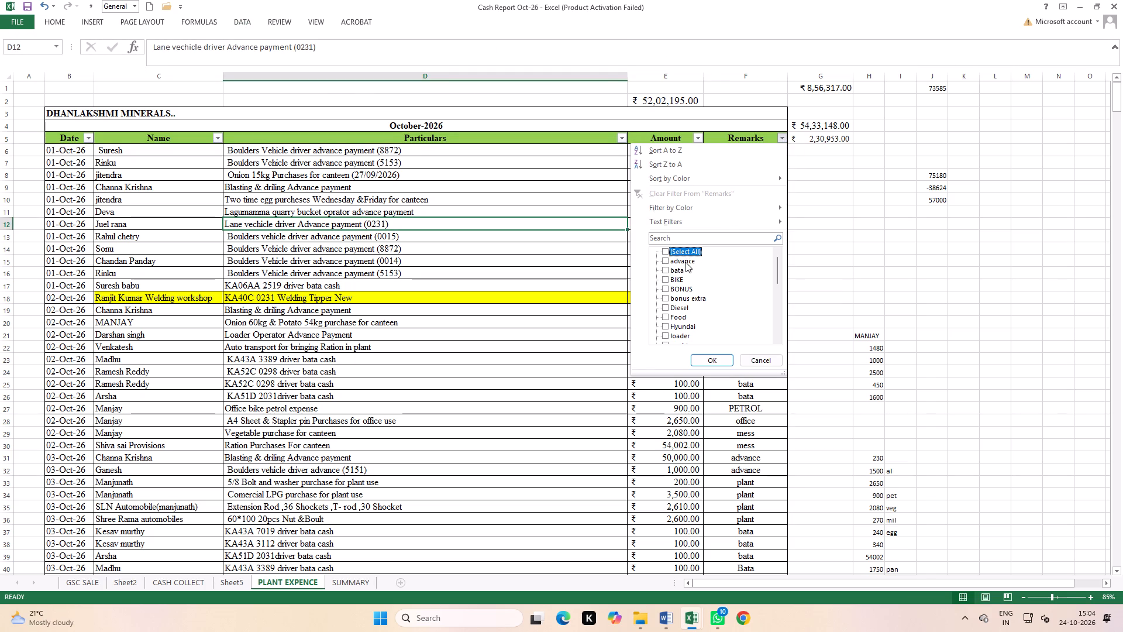
{"action": "left_click", "coordinate": [685, 266]}
{"action": "left_click", "coordinate": [677, 269]}
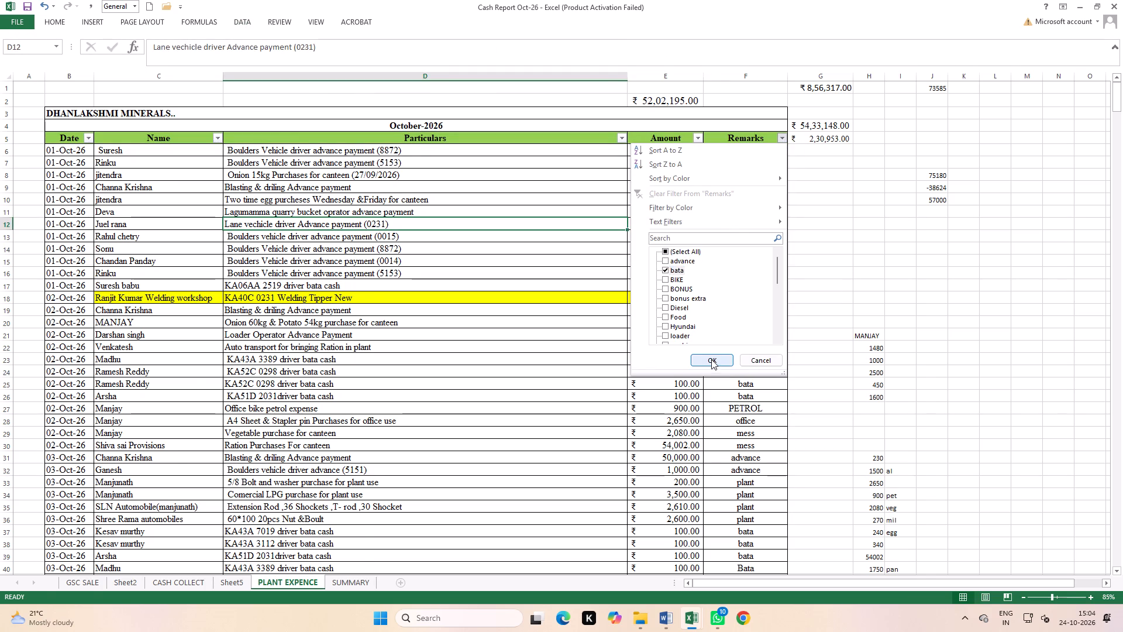
{"action": "left_click", "coordinate": [711, 360]}
Rewrite the uppercase wording after the vehicle number in D44 as lowercase "driver bata cash".
{"action": "left_click", "coordinate": [349, 285]}
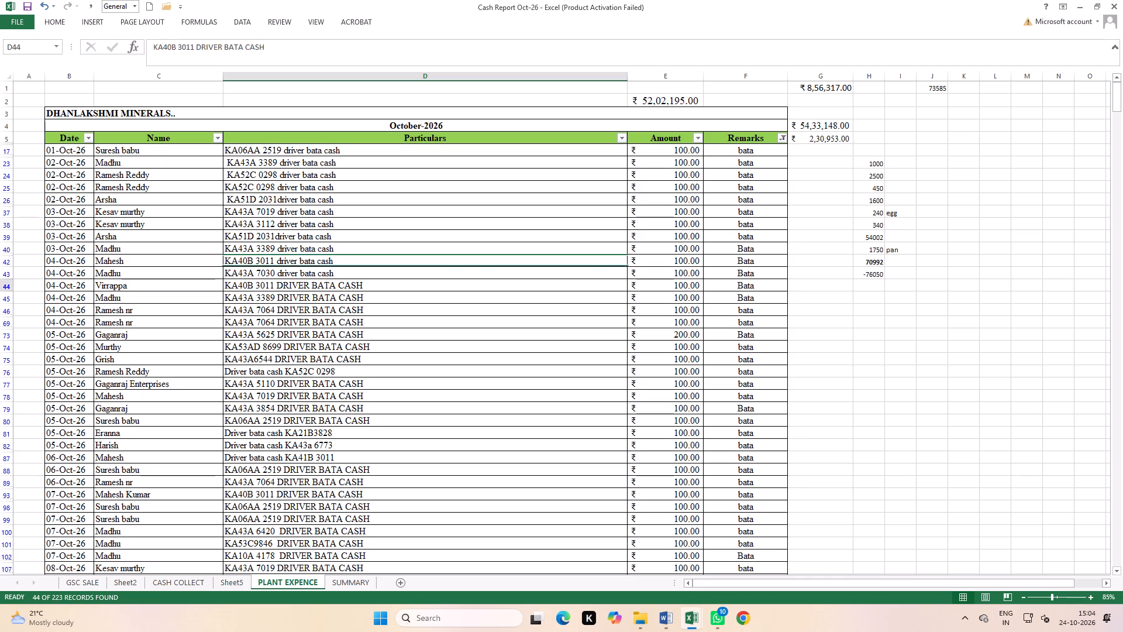
{"action": "scroll", "coordinate": [405, 354], "scroll_direction": "down", "scroll_amount": 9}
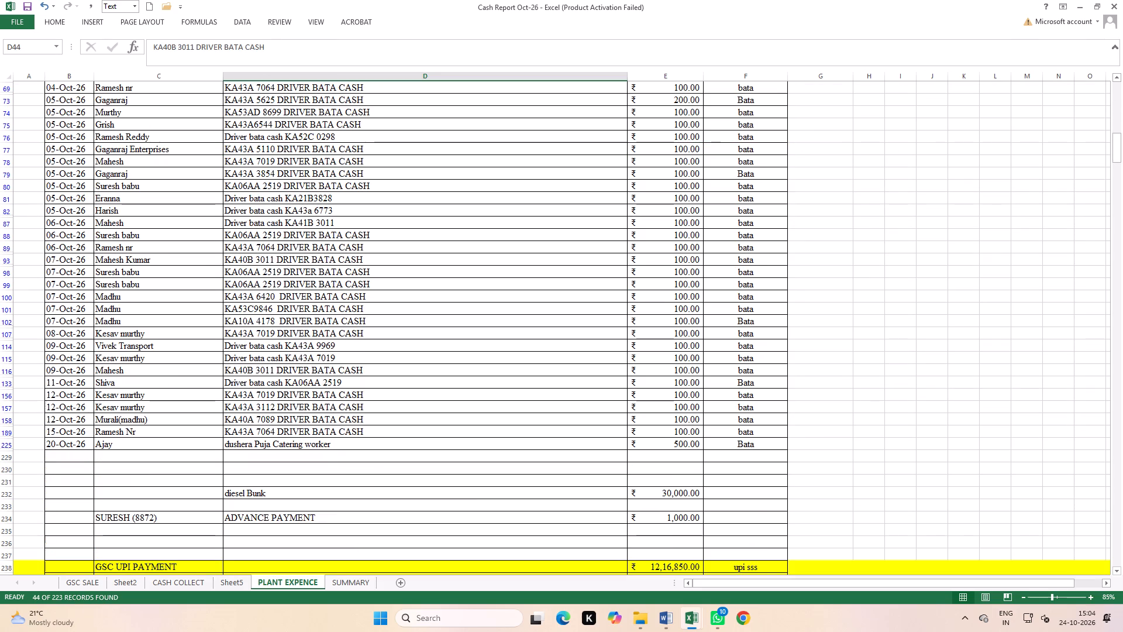
{"action": "scroll", "coordinate": [361, 393], "scroll_direction": "up", "scroll_amount": 4}
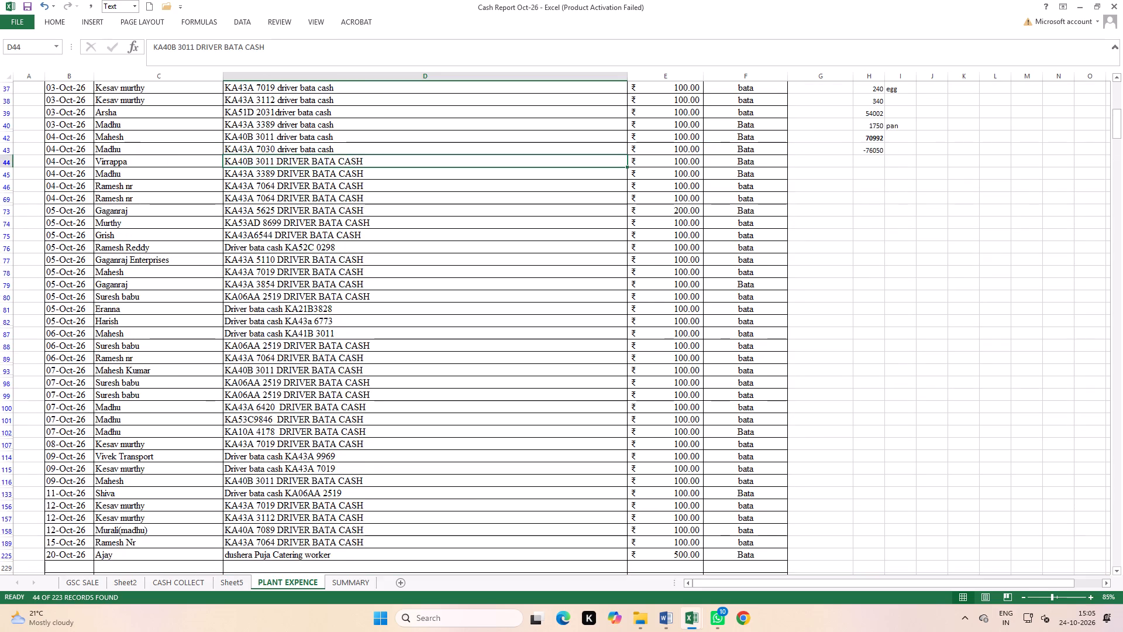
{"action": "scroll", "coordinate": [373, 316], "scroll_direction": "up", "scroll_amount": 4}
{"action": "left_click", "coordinate": [388, 320]}
{"action": "double_click", "coordinate": [363, 233]}
{"action": "left_click_drag", "start_coordinate": [363, 233], "coordinate": [276, 236]}
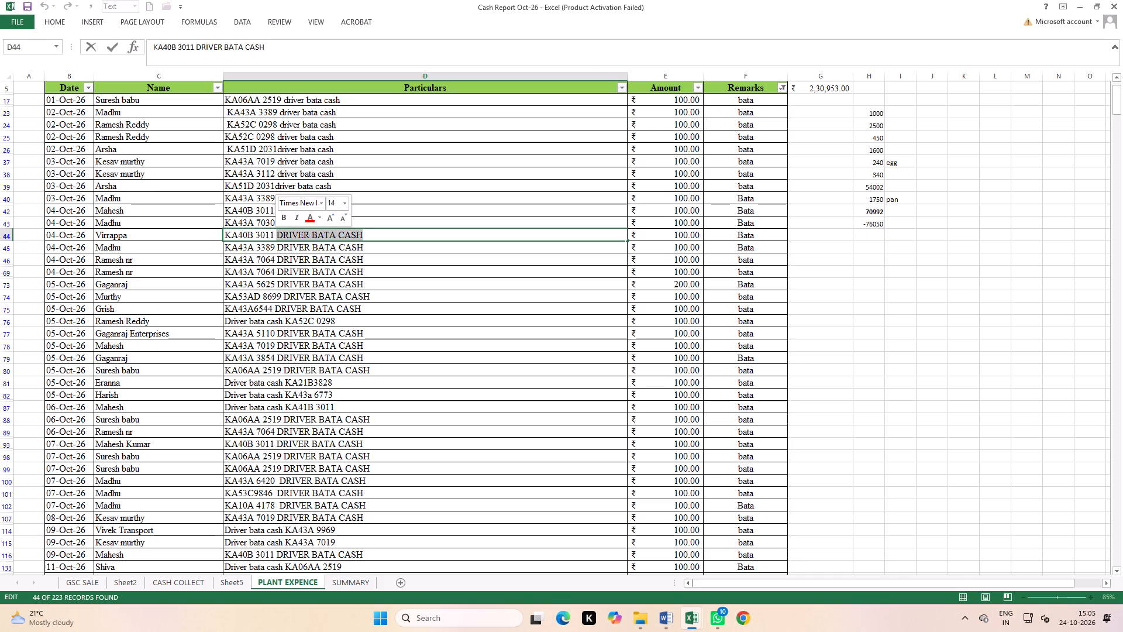
{"action": "scroll", "coordinate": [475, 288], "scroll_direction": "up", "scroll_amount": 4}
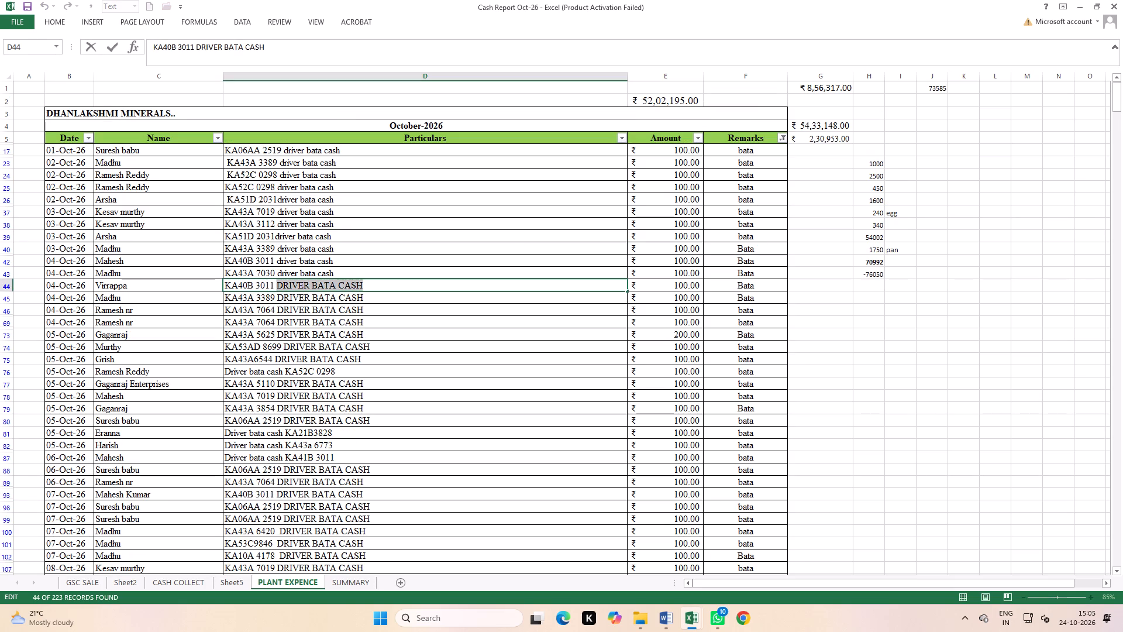
{"action": "type", "text": "drib"}
{"action": "key", "text": "BackSpace"}
{"action": "type", "text": "ver"}
{"action": "key", "text": "space"}
{"action": "key", "text": "b"}
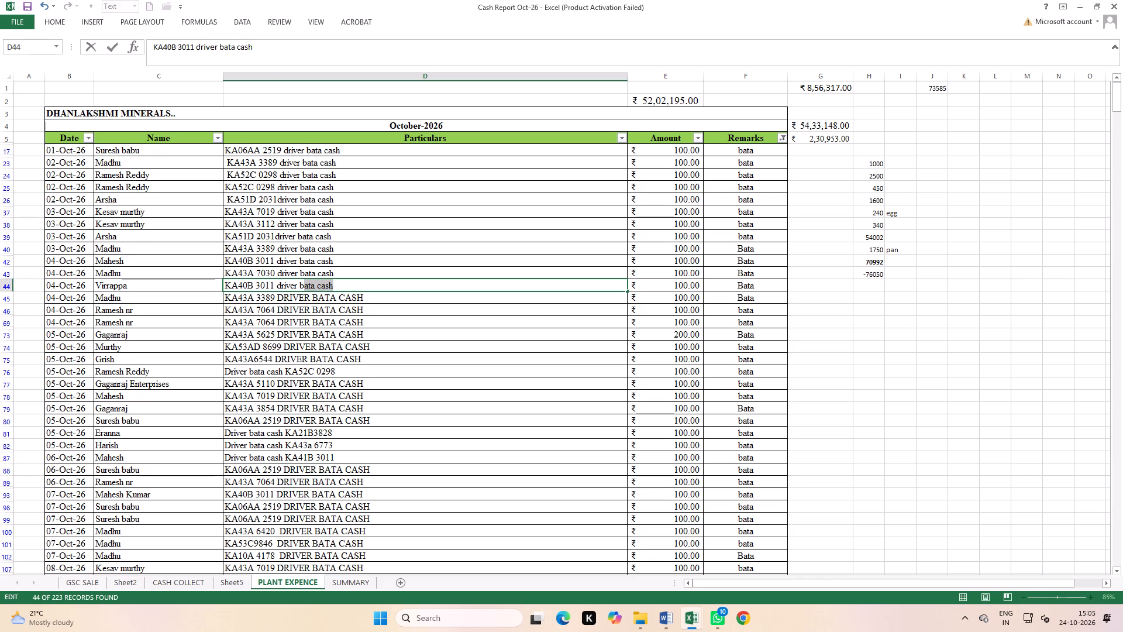
{"action": "left_click", "coordinate": [498, 332]}
Rewrite the uppercase wording after the vehicle number in D45 as lowercase "driver bata cash".
{"action": "double_click", "coordinate": [278, 297]}
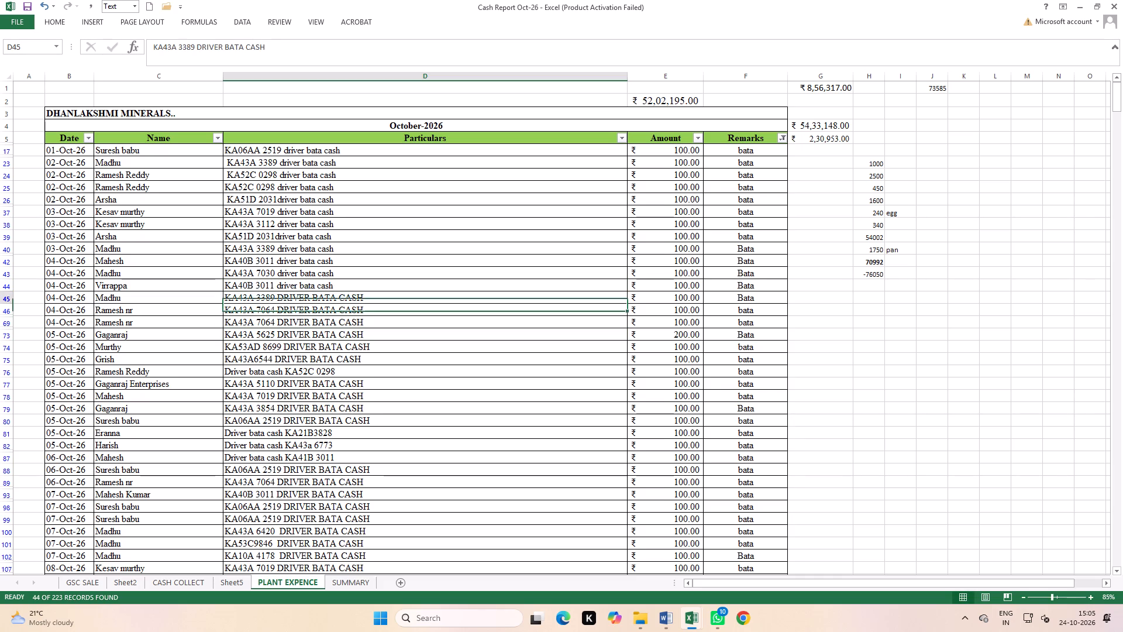
{"action": "left_click_drag", "start_coordinate": [278, 297], "coordinate": [371, 297]}
{"action": "key", "text": "d"}
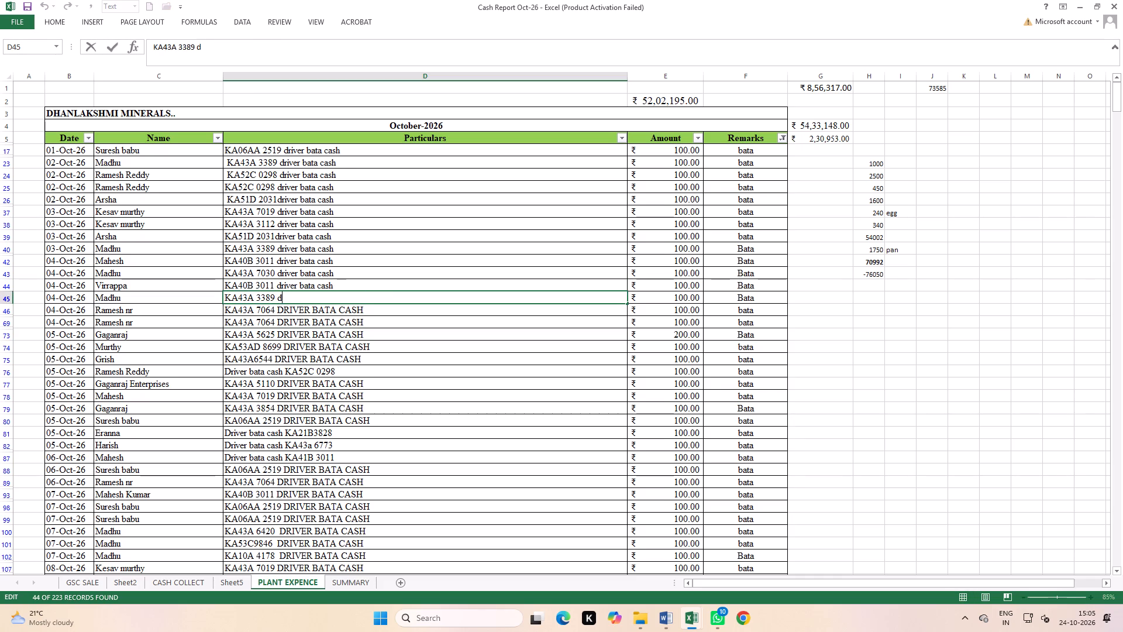
{"action": "key", "text": "r"}
{"action": "left_click", "coordinate": [374, 336]}
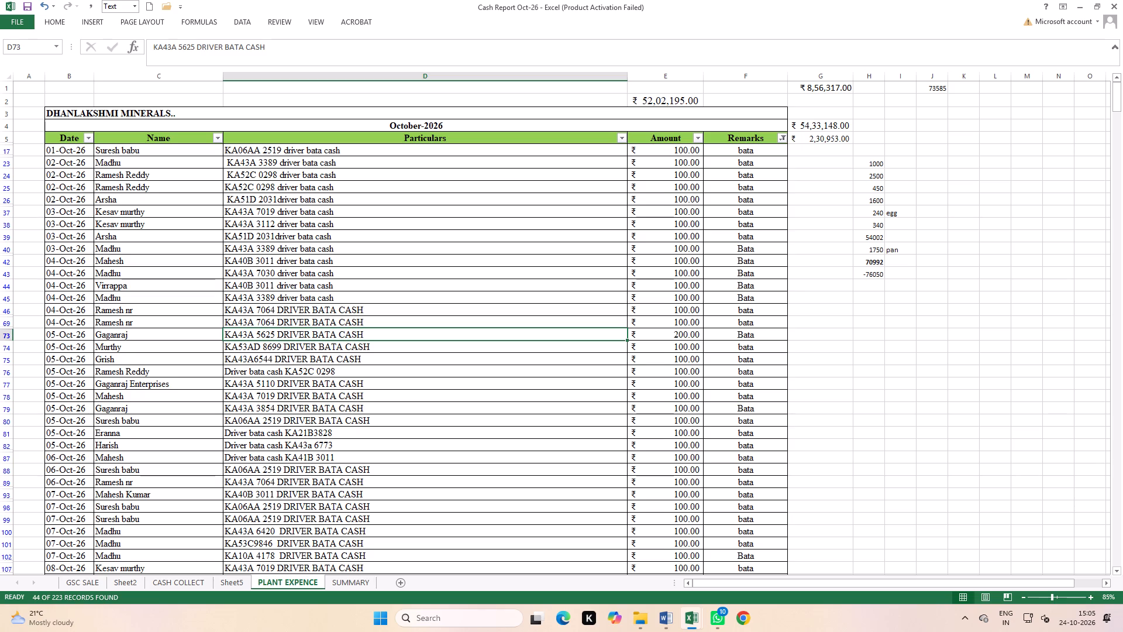
Rewrite the uppercase wording after the vehicle number in D46 as lowercase "driver bata cash".
{"action": "double_click", "coordinate": [279, 311]}
{"action": "left_click_drag", "start_coordinate": [279, 311], "coordinate": [373, 308]}
{"action": "key", "text": "d"}
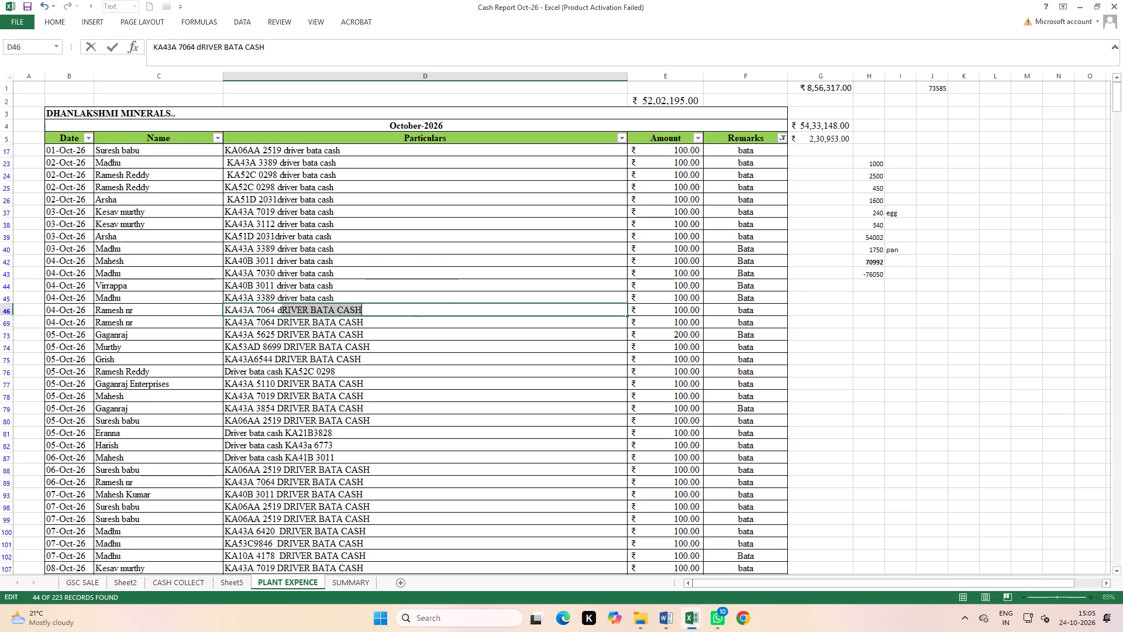
{"action": "key", "text": "r"}
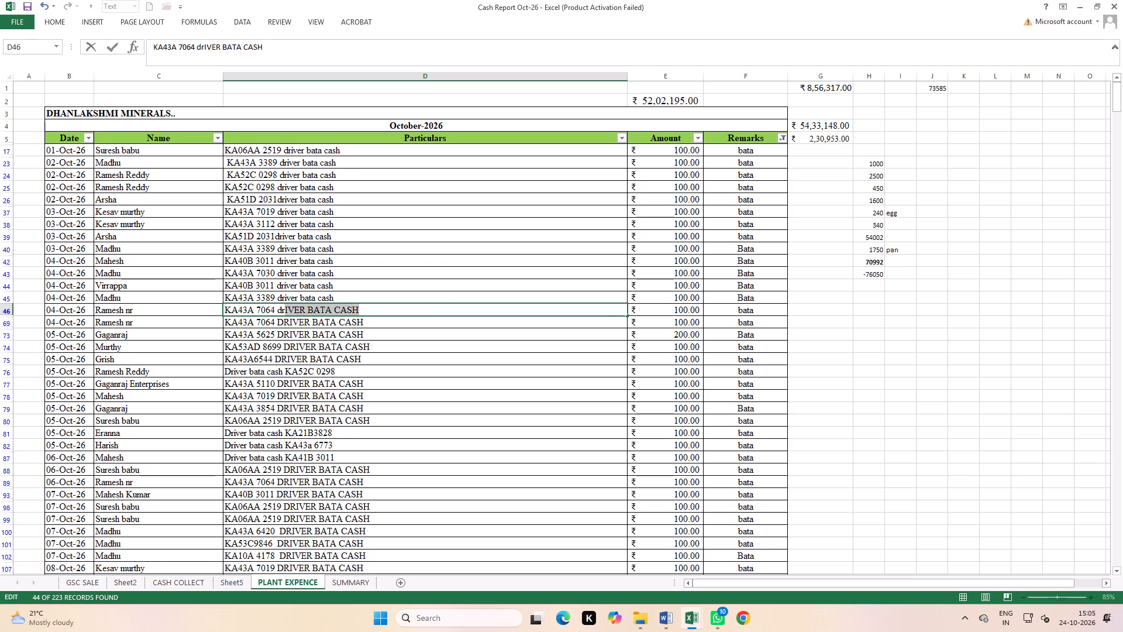
{"action": "type", "text": "iver"}
{"action": "key", "text": "space"}
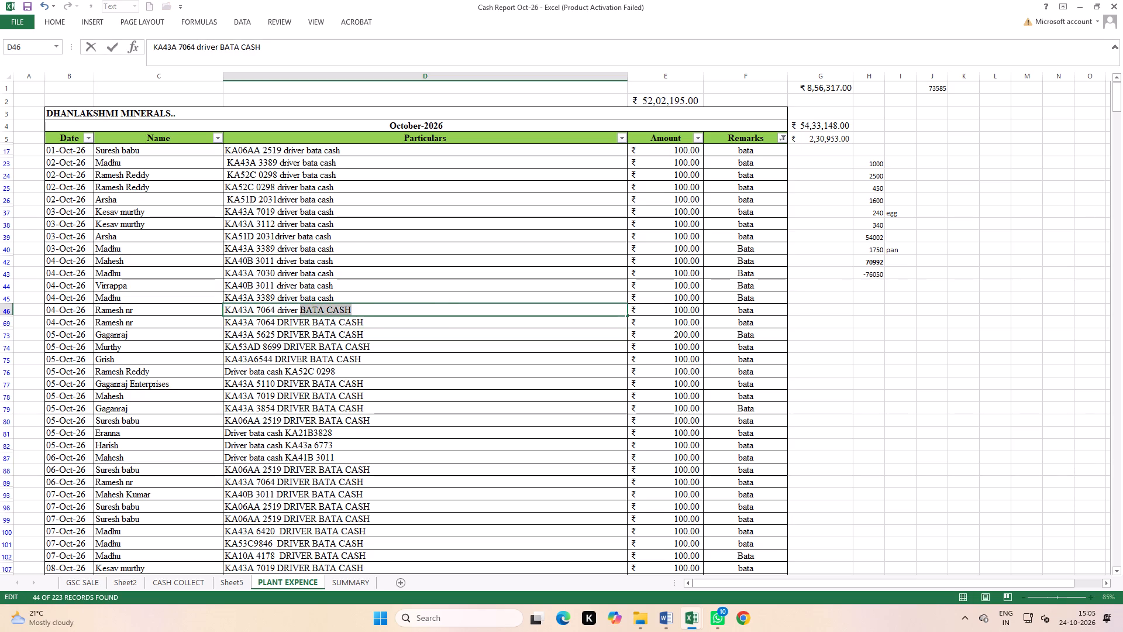
{"action": "type", "text": "bata"}
{"action": "key", "text": "space"}
{"action": "type", "text": "cash"}
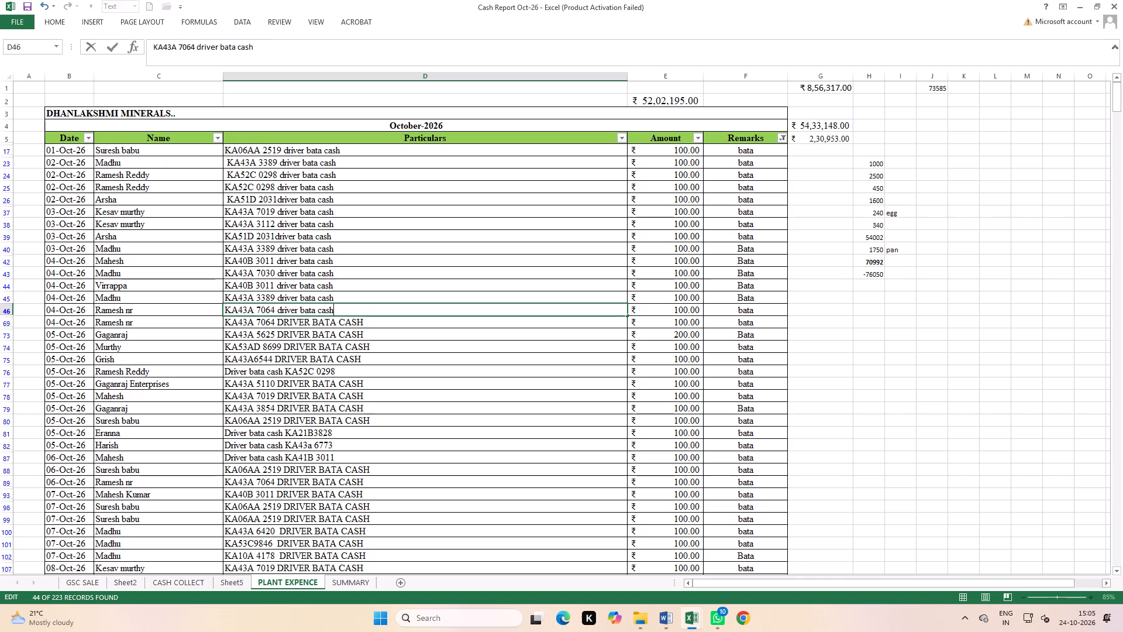
Replace the uppercase wording after the vehicle number in D69 with lowercase "driver bata cash".
{"action": "left_click", "coordinate": [278, 318]}
{"action": "left_click_drag", "start_coordinate": [278, 318], "coordinate": [361, 319]}
{"action": "type", "text": "dr"}
{"action": "left_click", "coordinate": [339, 367]}
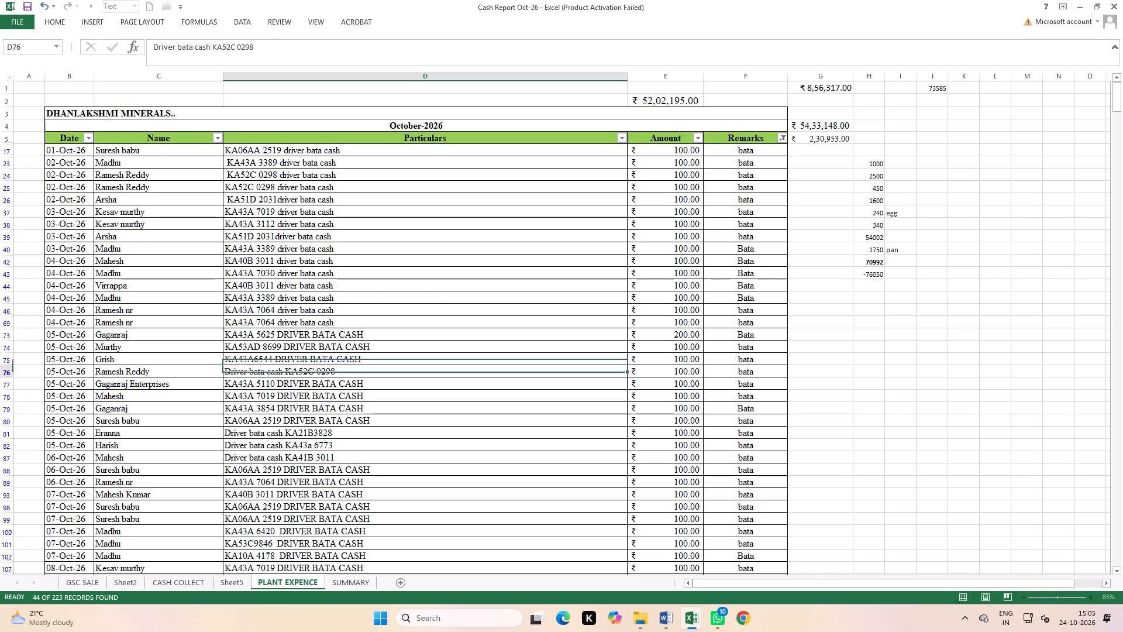
Rewrite the uppercase wording in D73 as lowercase "driver bata cash", keeping a space after the vehicle number.
{"action": "double_click", "coordinate": [281, 334]}
{"action": "left_click_drag", "start_coordinate": [281, 334], "coordinate": [292, 331]}
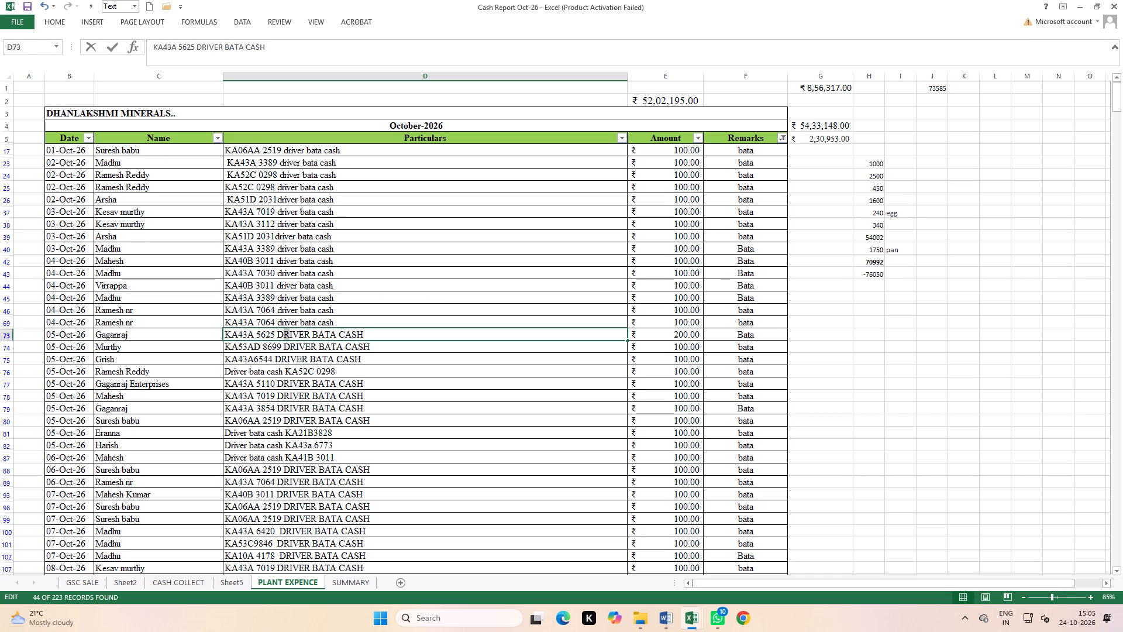
{"action": "left_click_drag", "start_coordinate": [292, 331], "coordinate": [293, 331]}
{"action": "left_click_drag", "start_coordinate": [275, 335], "coordinate": [363, 338]}
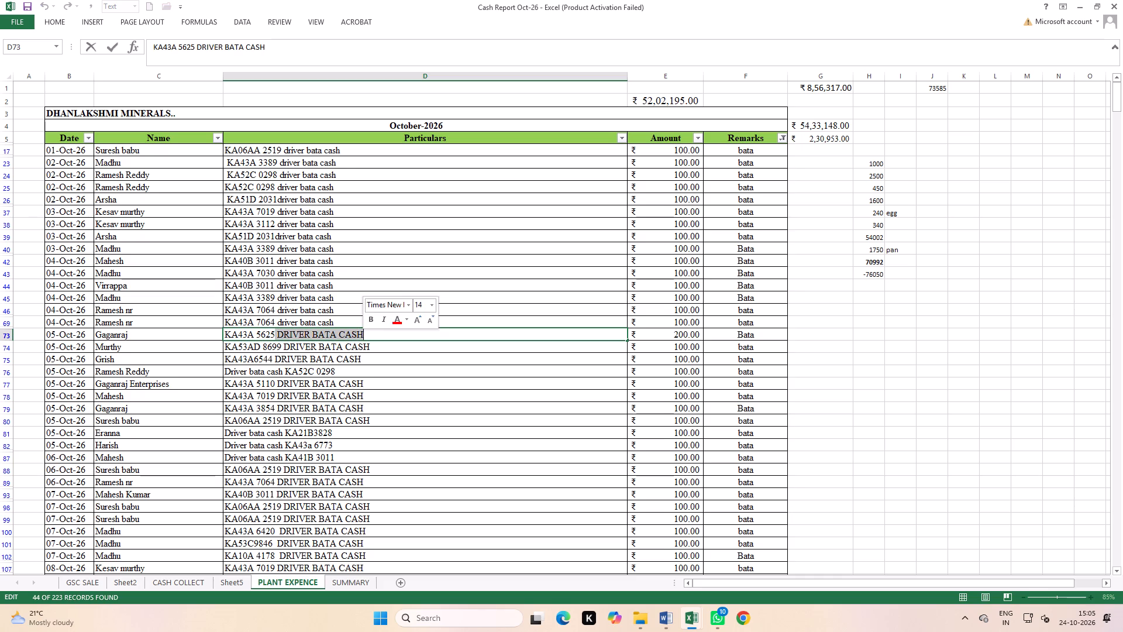
{"action": "key", "text": "d"}
{"action": "key", "text": "r"}
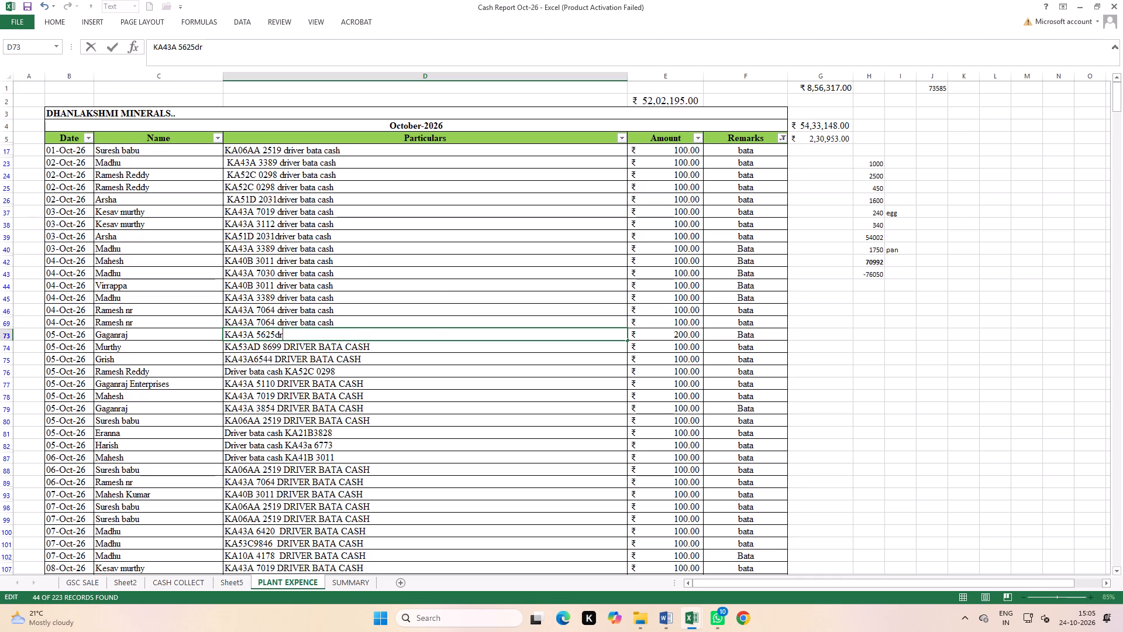
{"action": "key", "text": "BackSpace"}
{"action": "key", "text": "BackSpace"}
{"action": "key", "text": "space"}
{"action": "type", "text": "driver bata cash"}
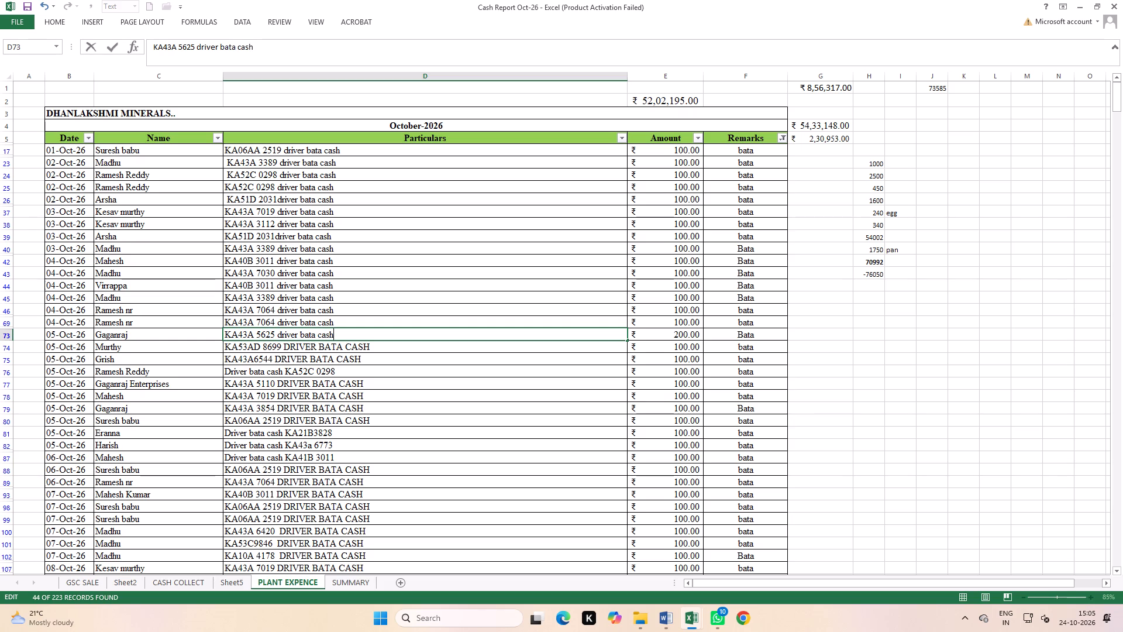
Rewrite the uppercase wording in D74 as lowercase "driver bata cash", keeping a space after the vehicle number.
{"action": "left_click", "coordinate": [283, 346]}
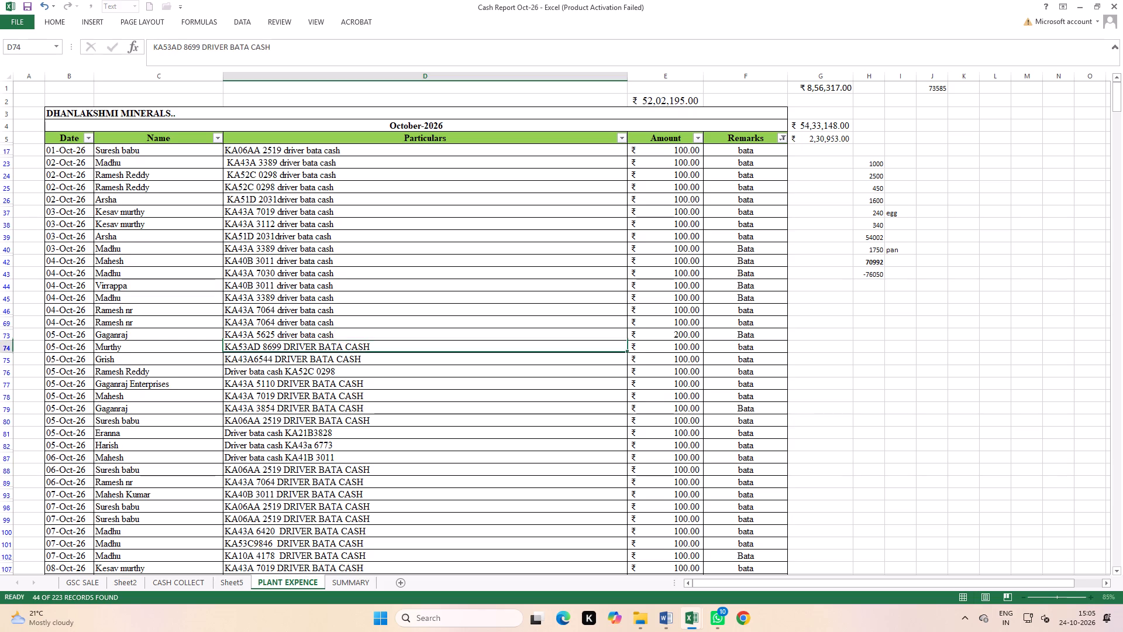
{"action": "left_click_drag", "start_coordinate": [283, 346], "coordinate": [370, 346]}
{"action": "key", "text": "d"}
{"action": "key", "text": "r"}
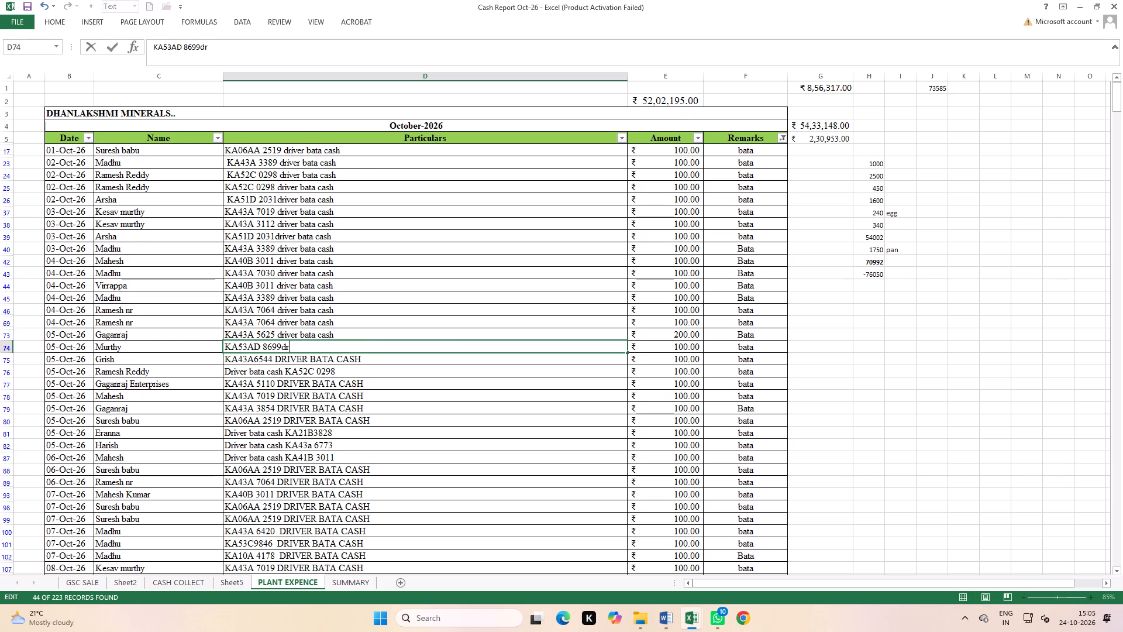
{"action": "key", "text": "BackSpace"}
{"action": "key", "text": "BackSpace"}
{"action": "key", "text": "space"}
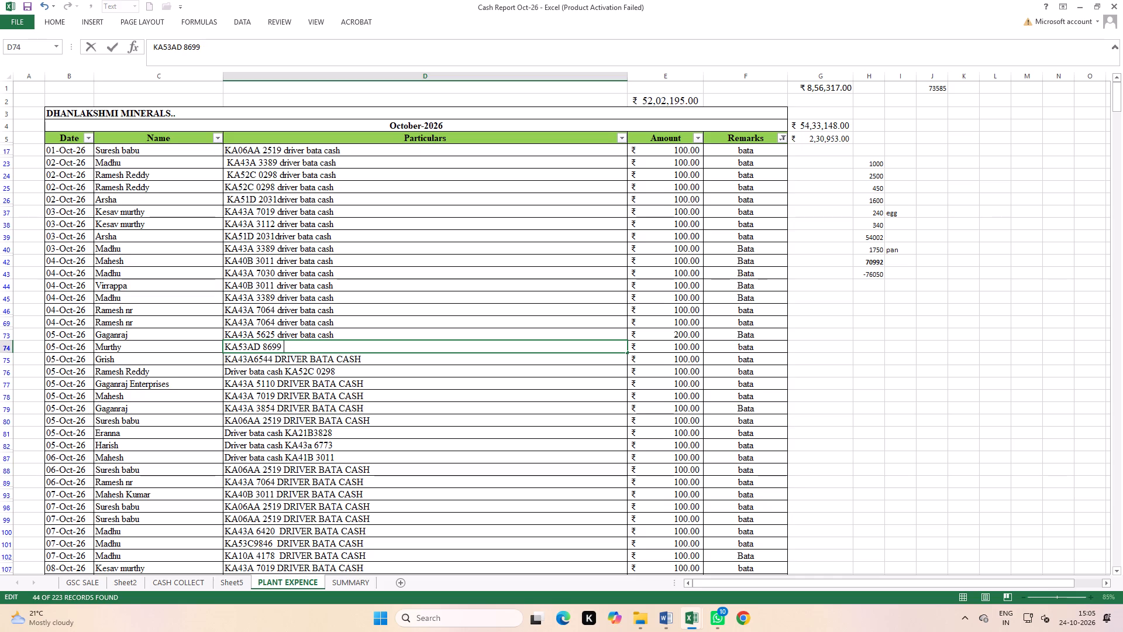
{"action": "type", "text": "driver bata cash"}
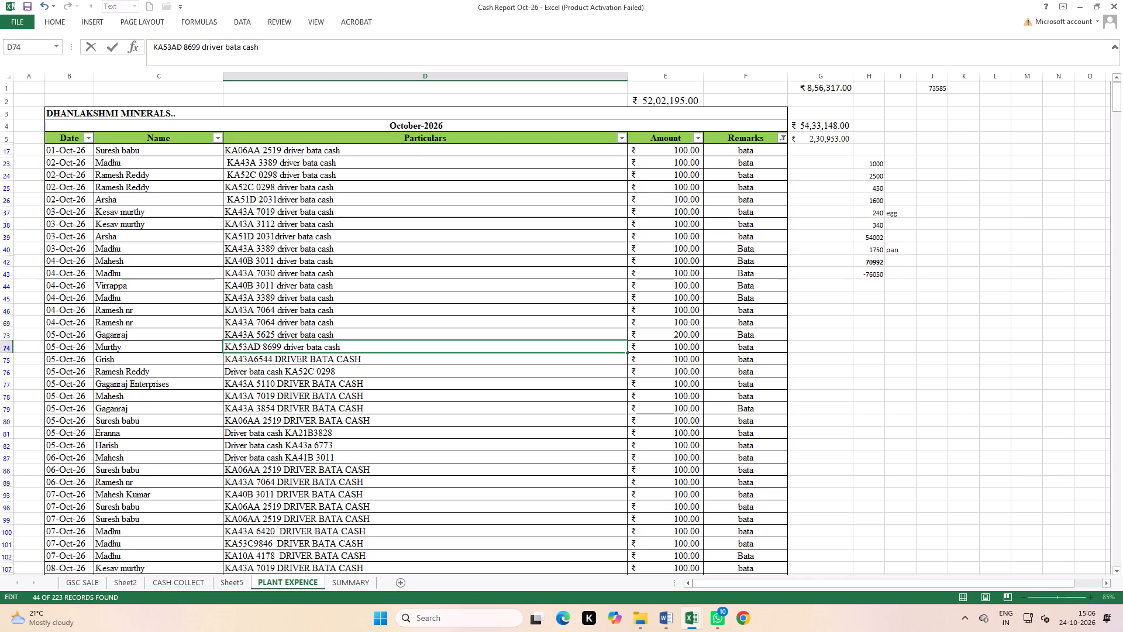
Rewrite the uppercase wording after the vehicle number in D75 as lowercase "driver bata cash".
{"action": "scroll", "coordinate": [345, 355], "scroll_direction": "down", "scroll_amount": 1}
{"action": "double_click", "coordinate": [275, 324]}
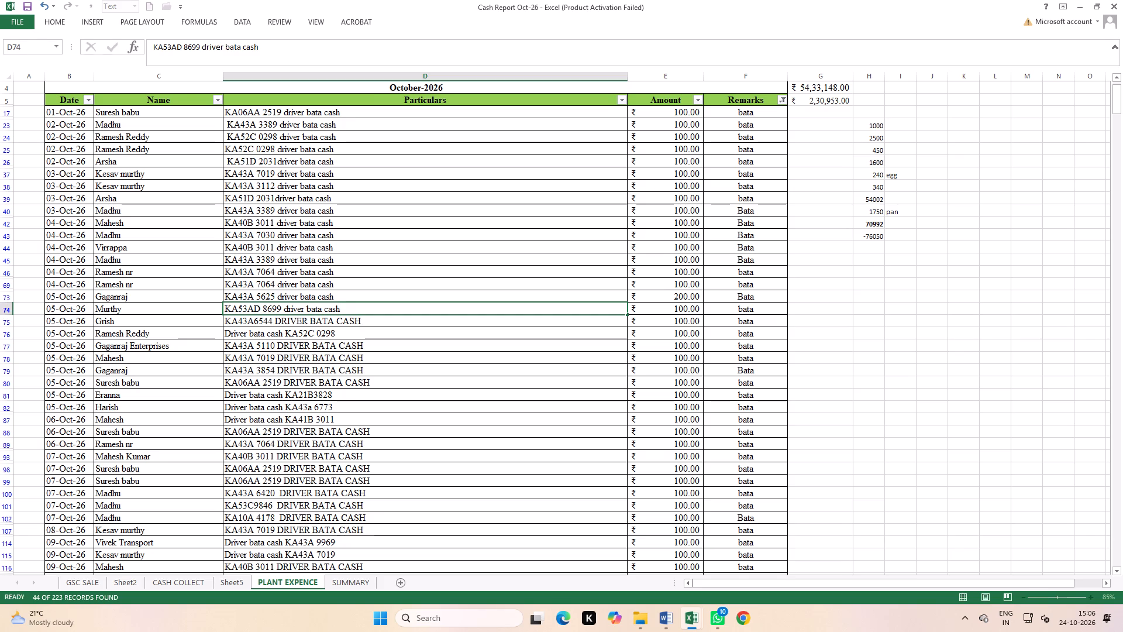
{"action": "left_click_drag", "start_coordinate": [275, 324], "coordinate": [364, 322]}
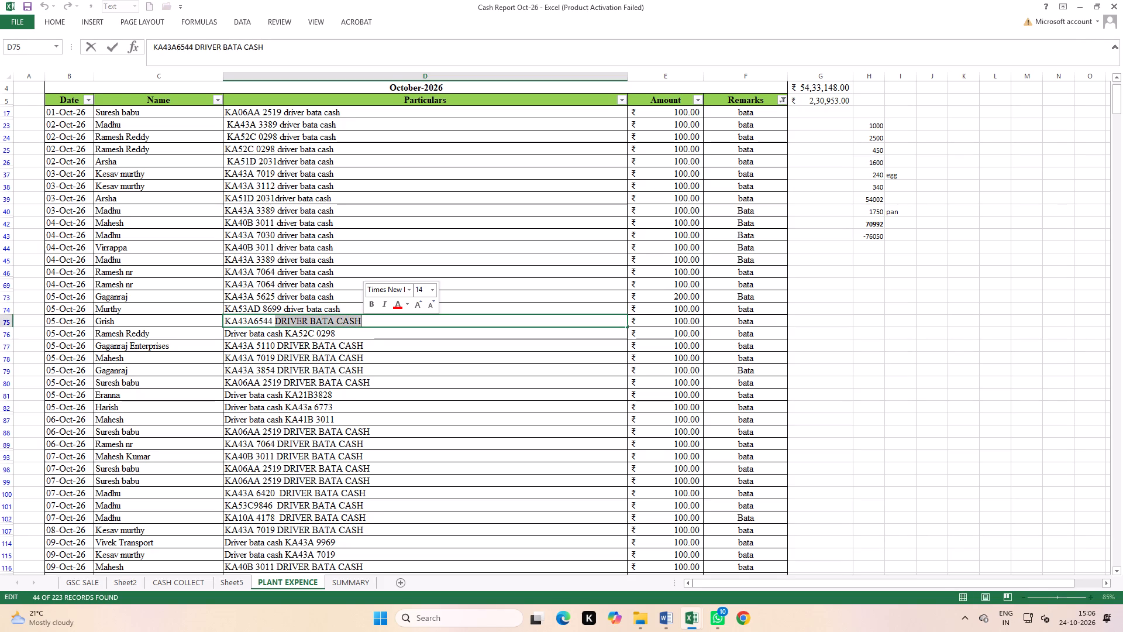
{"action": "key", "text": "BackSpace"}
{"action": "type", "text": "driver bata"}
{"action": "key", "text": "space"}
{"action": "type", "text": "cash"}
{"action": "left_click", "coordinate": [376, 387]}
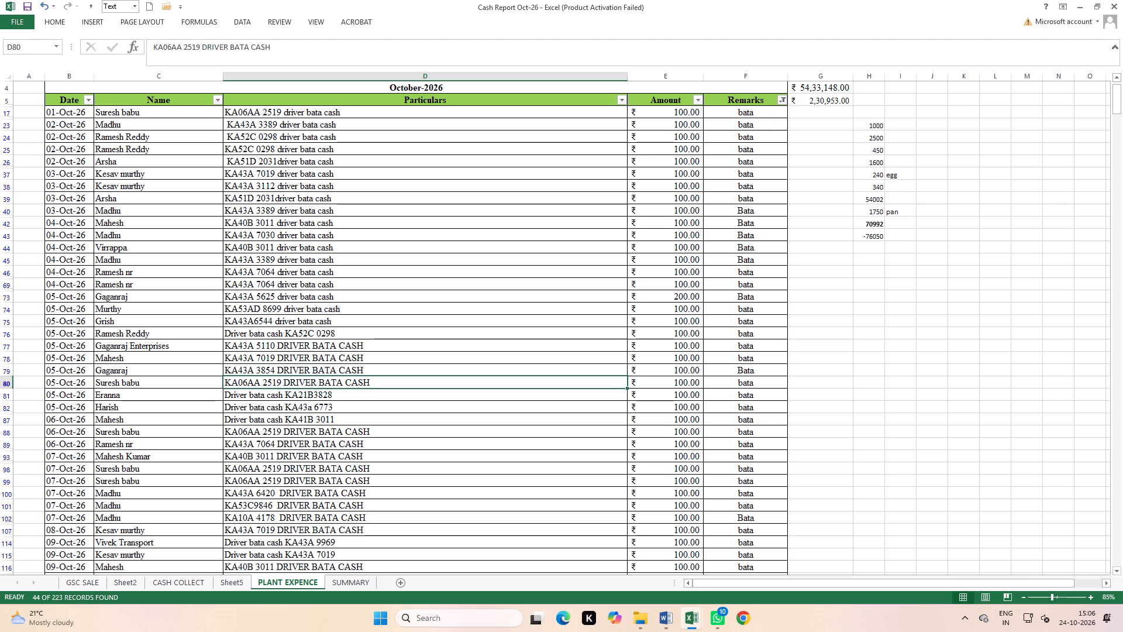
Reorder the D76 description so the vehicle number comes first, followed by lowercase "driver bata cash".
{"action": "double_click", "coordinate": [284, 332]}
{"action": "key", "text": "BackSpace"}
{"action": "key", "text": "BackSpace"}
{"action": "key", "text": "BackSpace"}
{"action": "key", "text": "BackSpace"}
{"action": "key", "text": "BackSpace"}
{"action": "key", "text": "BackSpace"}
{"action": "key", "text": "BackSpace"}
{"action": "key", "text": "BackSpace"}
{"action": "key", "text": "BackSpace"}
{"action": "key", "text": "BackSpace"}
{"action": "key", "text": "BackSpace"}
{"action": "key", "text": "BackSpace"}
{"action": "key", "text": "BackSpace"}
{"action": "key", "text": "BackSpace"}
{"action": "key", "text": "BackSpace"}
{"action": "key", "text": "BackSpace"}
{"action": "key", "text": "BackSpace"}
{"action": "key", "text": "BackSpace"}
{"action": "key", "text": "BackSpace"}
{"action": "key", "text": "BackSpace"}
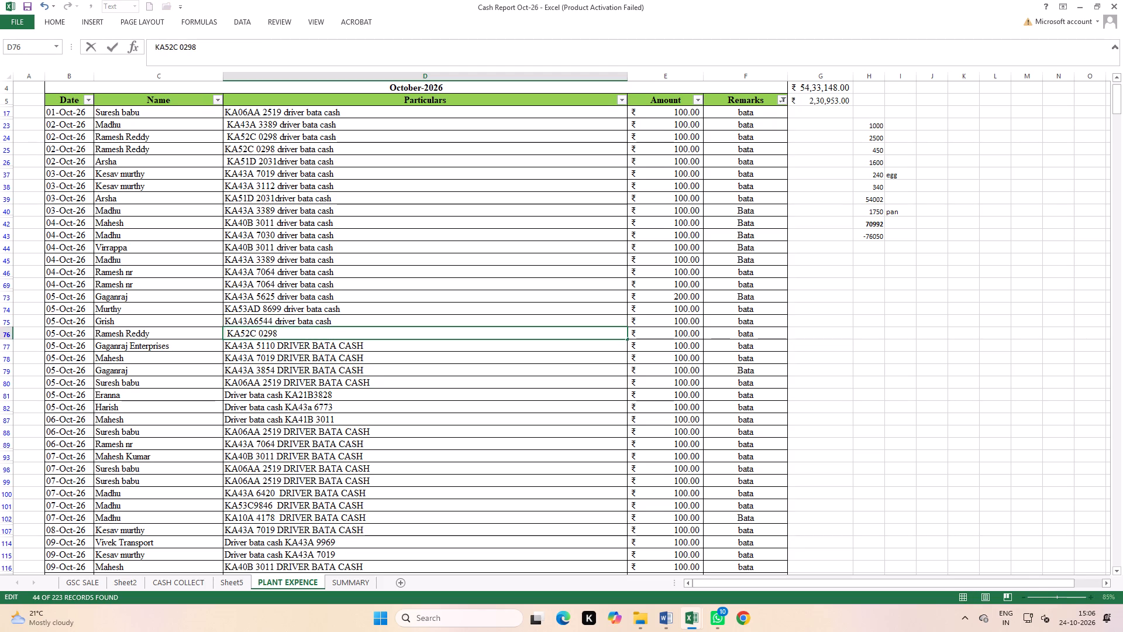
{"action": "left_click", "coordinate": [287, 334]}
{"action": "key", "text": "space"}
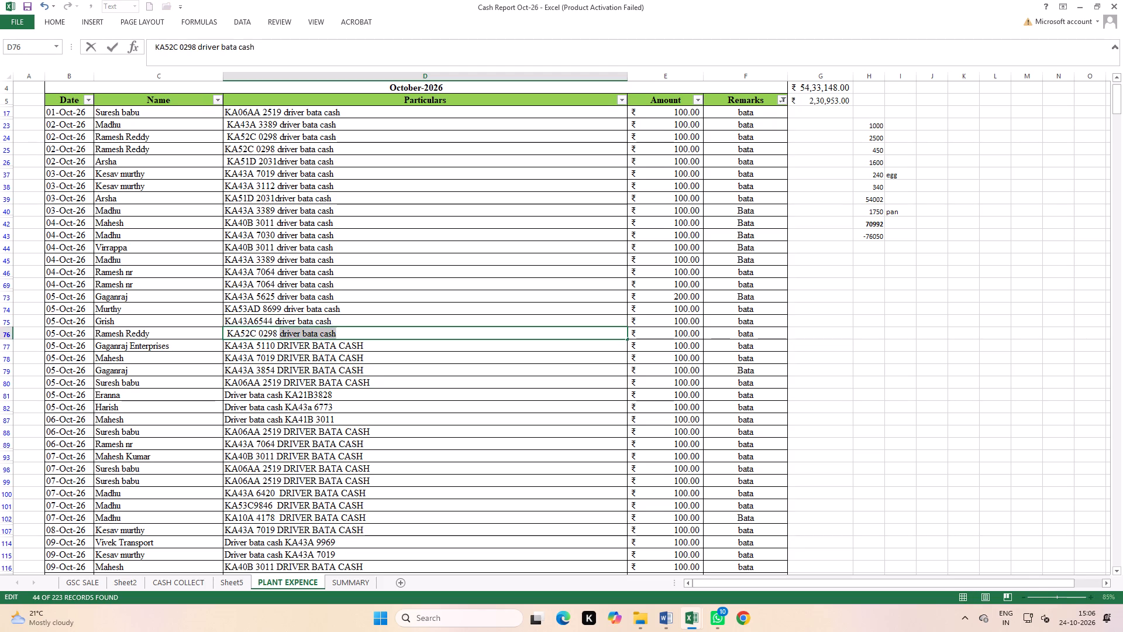
{"action": "left_click", "coordinate": [332, 399]}
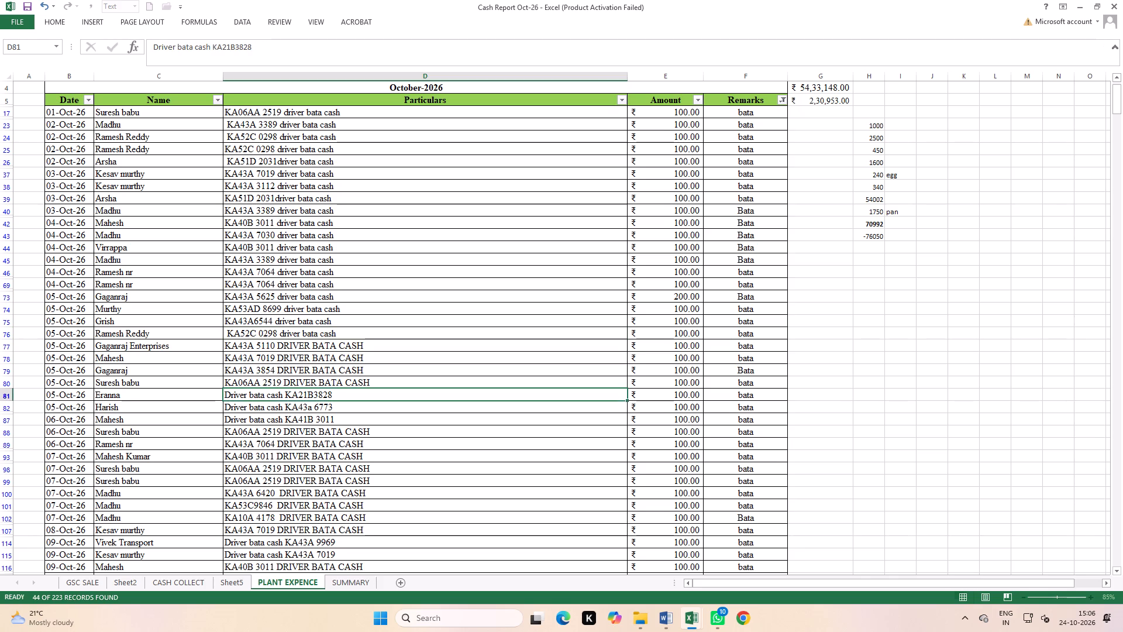
Rewrite the uppercase wording after the vehicle number in D77 as lowercase "driver bata cash".
{"action": "double_click", "coordinate": [278, 345]}
{"action": "left_click_drag", "start_coordinate": [278, 345], "coordinate": [365, 347]}
{"action": "type", "text": "dr"}
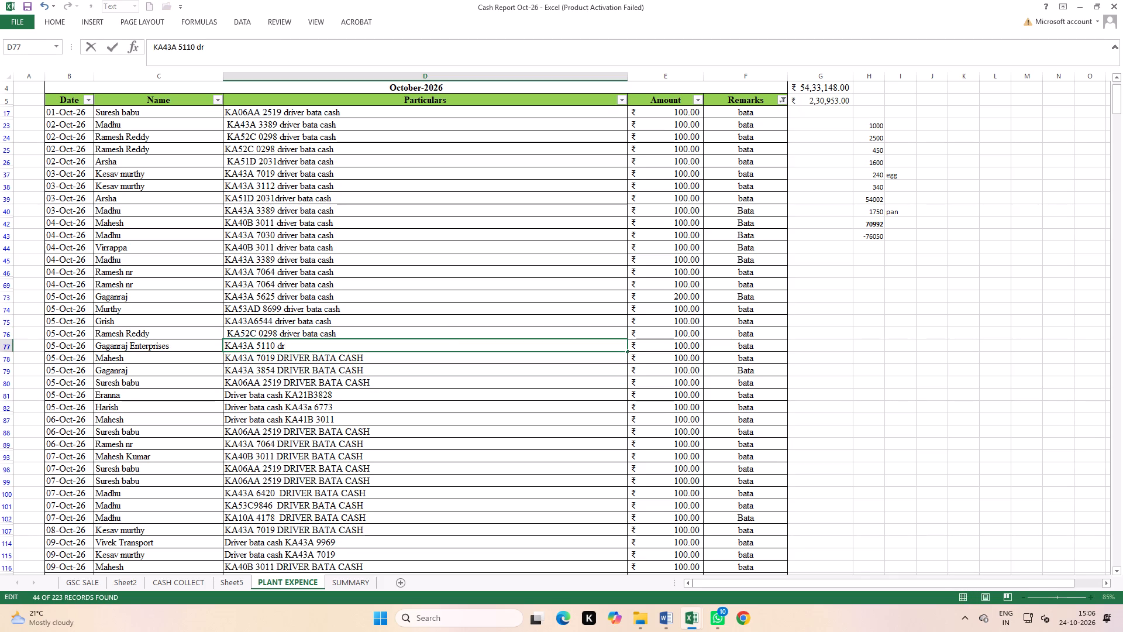
{"action": "key", "text": "i"}
{"action": "type", "text": "ver"}
{"action": "key", "text": "space"}
{"action": "type", "text": "bata cash"}
{"action": "left_click", "coordinate": [405, 370]}
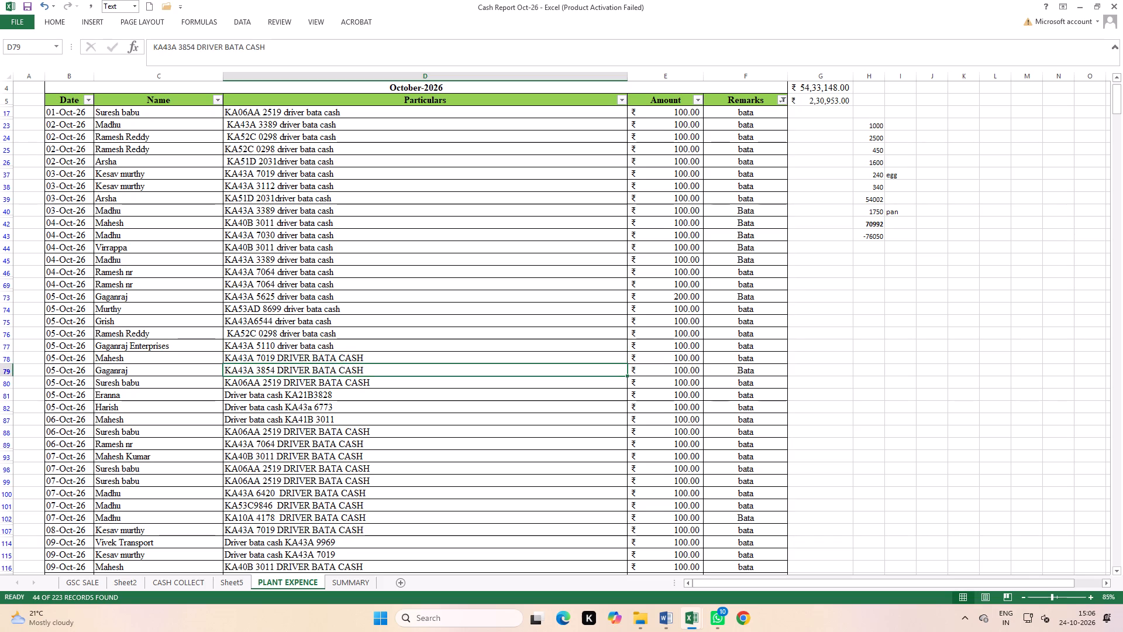
Replace the uppercase wording after the vehicle number in D78 with lowercase "driver bata cash".
{"action": "left_click", "coordinate": [279, 357]}
{"action": "left_click_drag", "start_coordinate": [279, 356], "coordinate": [365, 356]}
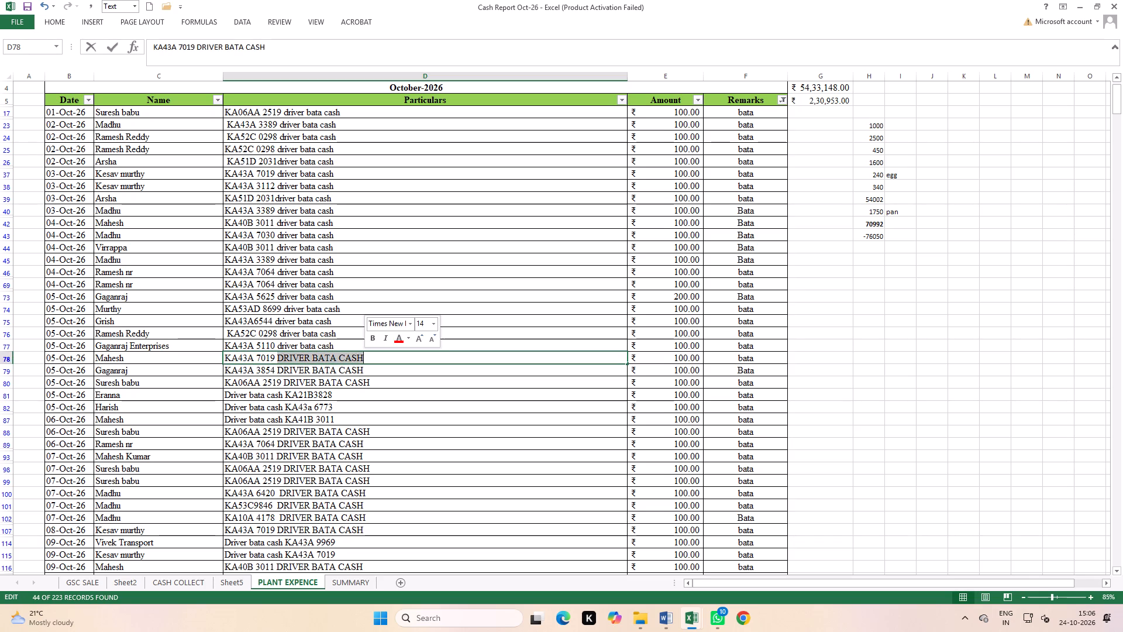
{"action": "key", "text": "d"}
{"action": "key", "text": "r"}
{"action": "left_click", "coordinate": [354, 392]}
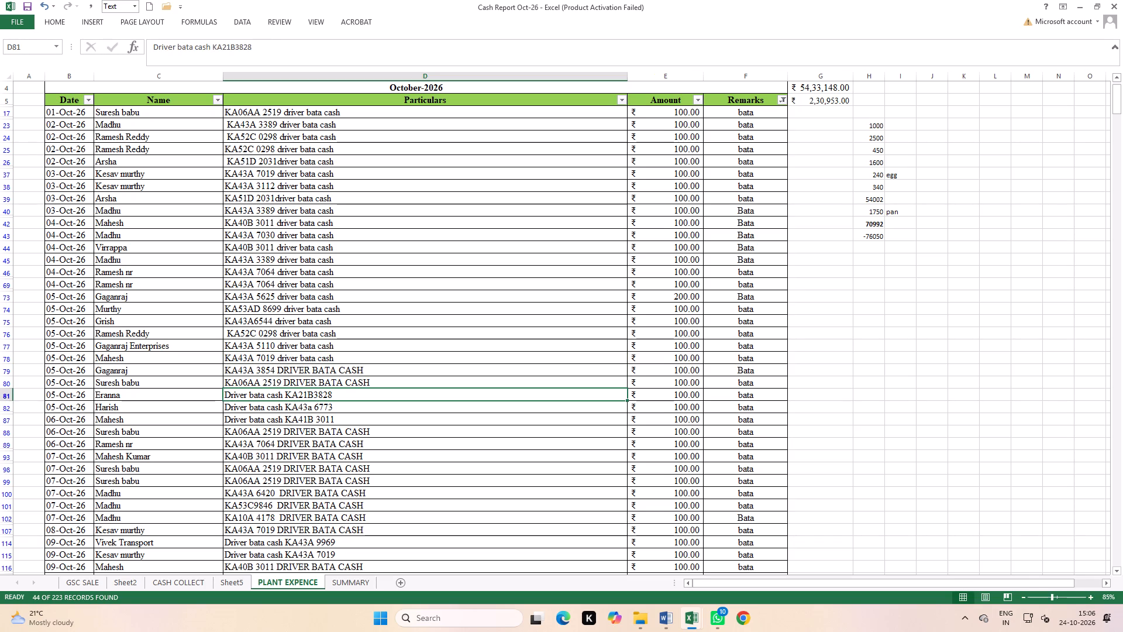
Rewrite the uppercase wording after the vehicle number in D79 as lowercase "driver bata cash".
{"action": "left_click", "coordinate": [278, 370]}
{"action": "left_click_drag", "start_coordinate": [278, 370], "coordinate": [365, 372]}
{"action": "key", "text": "d"}
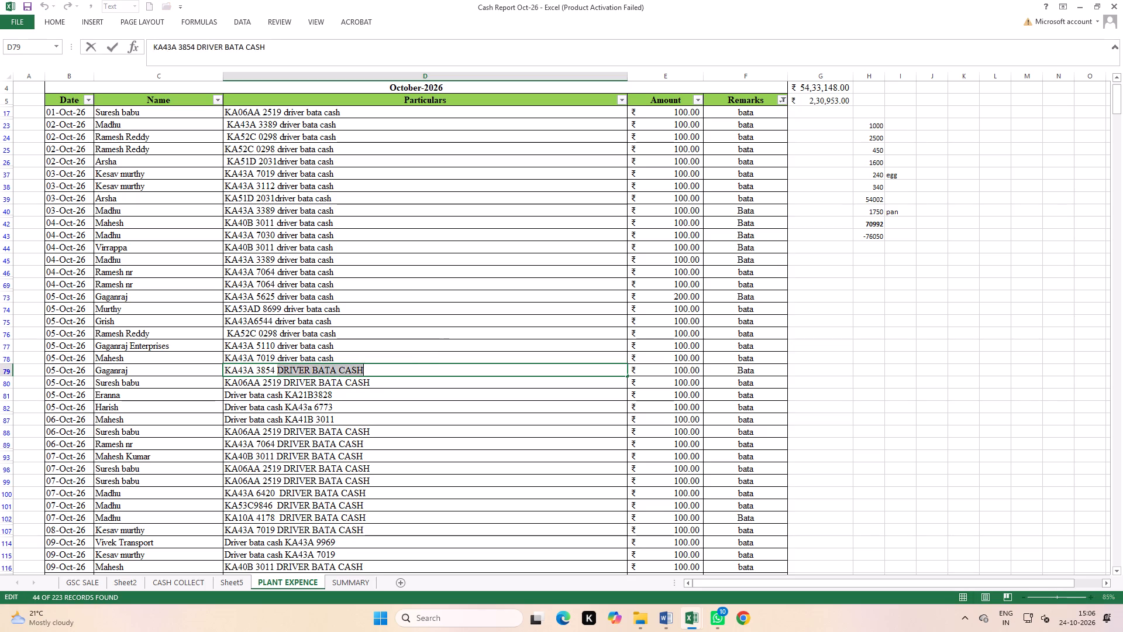
{"action": "type", "text": "river"}
{"action": "key", "text": "space"}
{"action": "type", "text": "bata cash"}
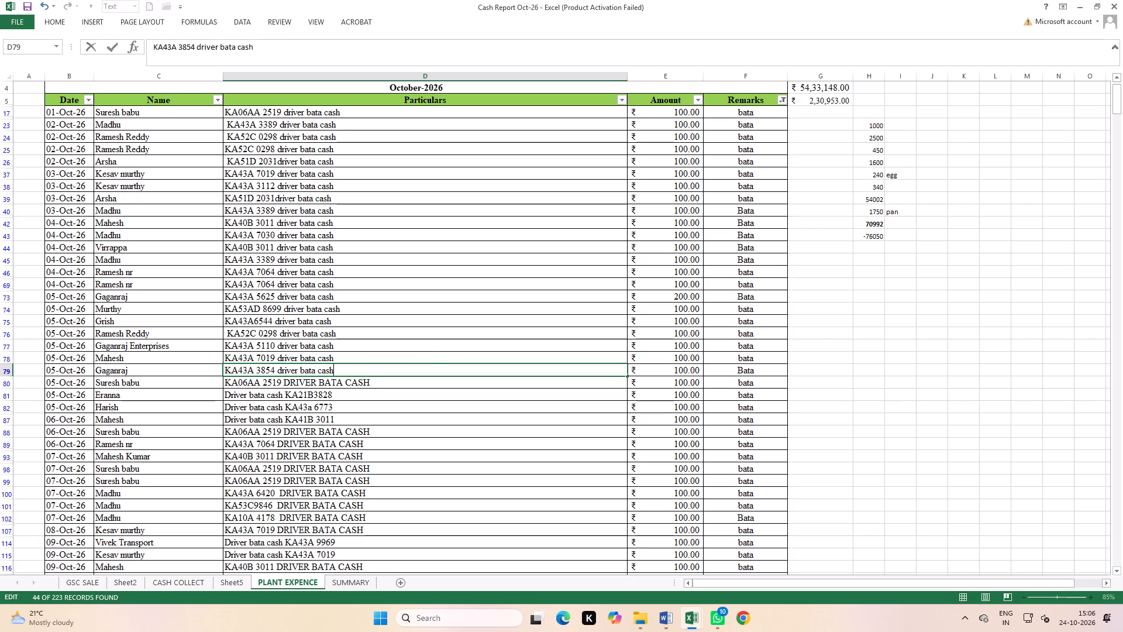
{"action": "left_click", "coordinate": [388, 444]}
Rewrite the uppercase wording after the vehicle number in D80 as lowercase "driver bata cash".
{"action": "double_click", "coordinate": [287, 383]}
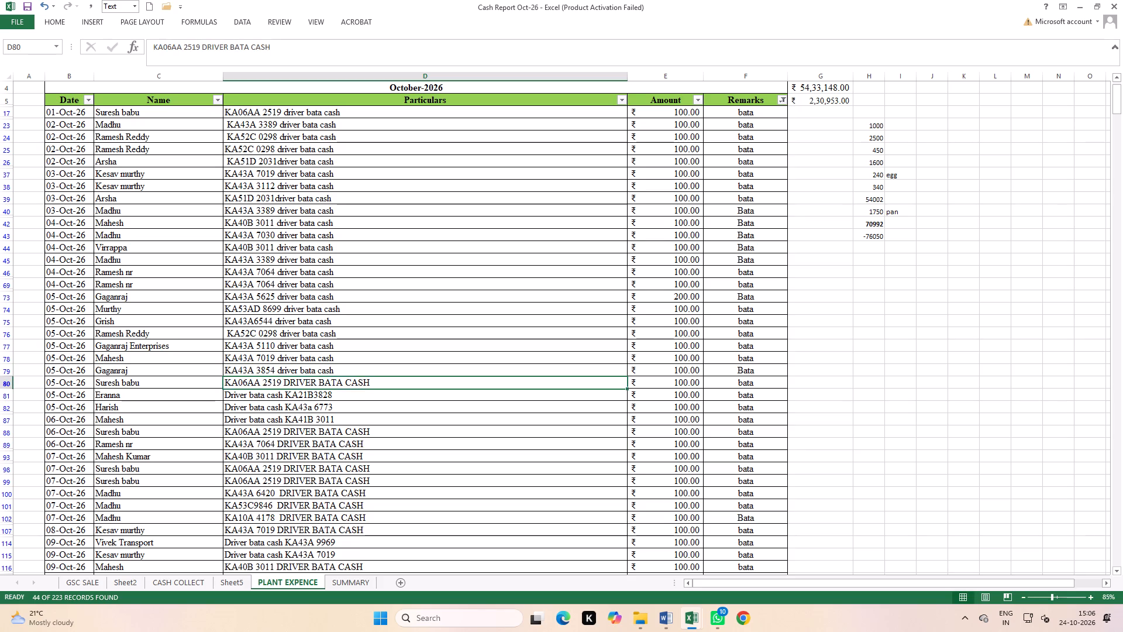
{"action": "left_click_drag", "start_coordinate": [286, 383], "coordinate": [370, 383]}
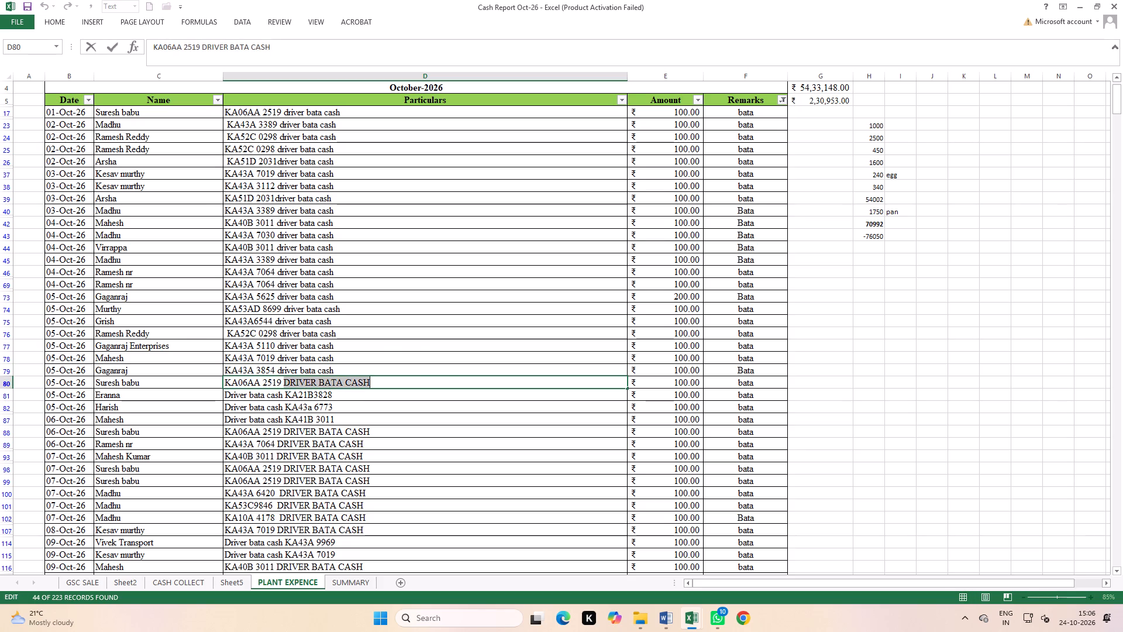
{"action": "key", "text": "d"}
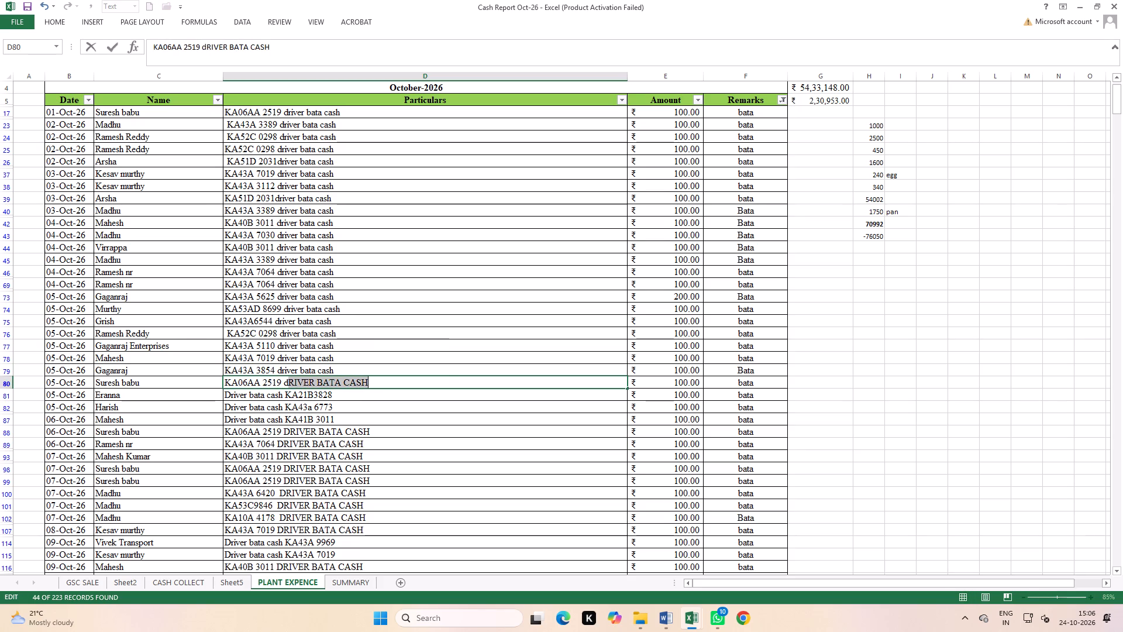
{"action": "type", "text": "river"}
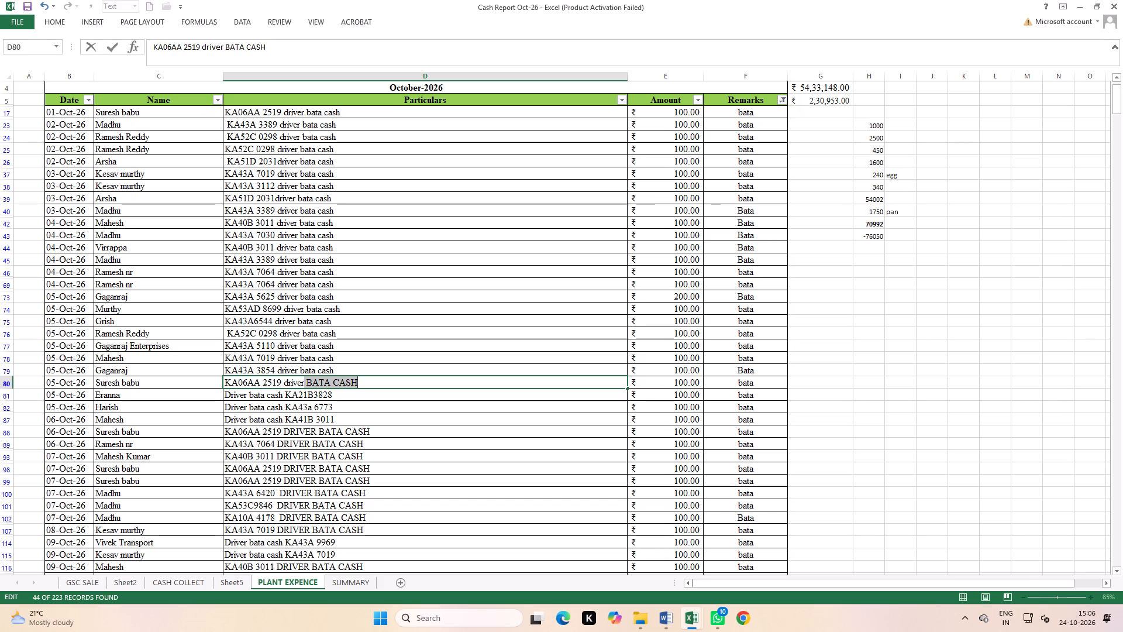
{"action": "key", "text": "space"}
{"action": "type", "text": "bata cash"}
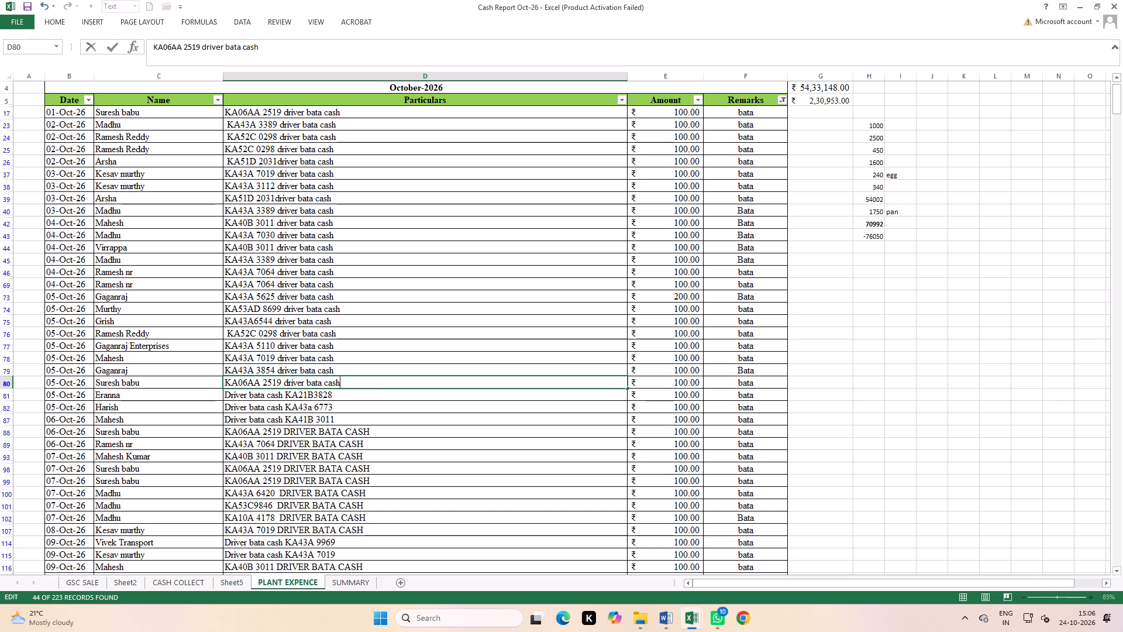
{"action": "scroll", "coordinate": [412, 404], "scroll_direction": "down", "scroll_amount": 1}
{"action": "left_click", "coordinate": [402, 384]}
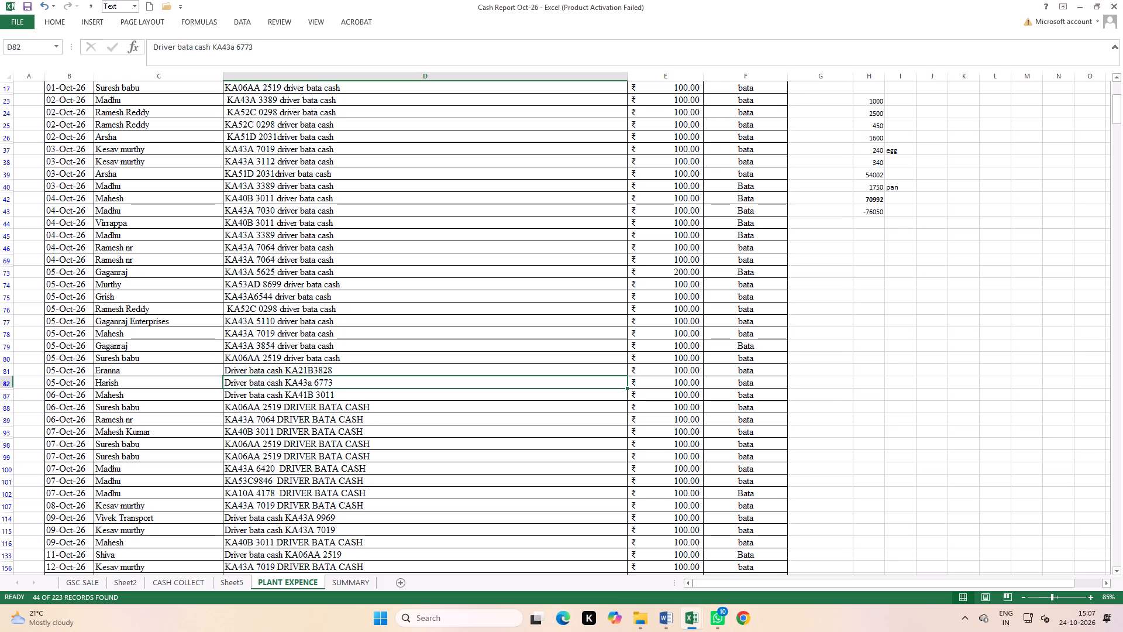
Reorder the D81 description so the vehicle number comes first, followed by lowercase "driver bata cash".
{"action": "double_click", "coordinate": [287, 373]}
{"action": "key", "text": "BackSpace"}
{"action": "key", "text": "BackSpace"}
{"action": "key", "text": "BackSpace"}
{"action": "key", "text": "BackSpace"}
{"action": "key", "text": "BackSpace"}
{"action": "key", "text": "BackSpace"}
{"action": "key", "text": "BackSpace"}
{"action": "key", "text": "BackSpace"}
{"action": "key", "text": "BackSpace"}
{"action": "key", "text": "BackSpace"}
{"action": "key", "text": "BackSpace"}
{"action": "key", "text": "BackSpace"}
{"action": "key", "text": "BackSpace"}
{"action": "key", "text": "BackSpace"}
{"action": "key", "text": "BackSpace"}
{"action": "key", "text": "BackSpace"}
{"action": "key", "text": "BackSpace"}
{"action": "key", "text": "BackSpace"}
{"action": "key", "text": "BackSpace"}
{"action": "key", "text": "BackSpace"}
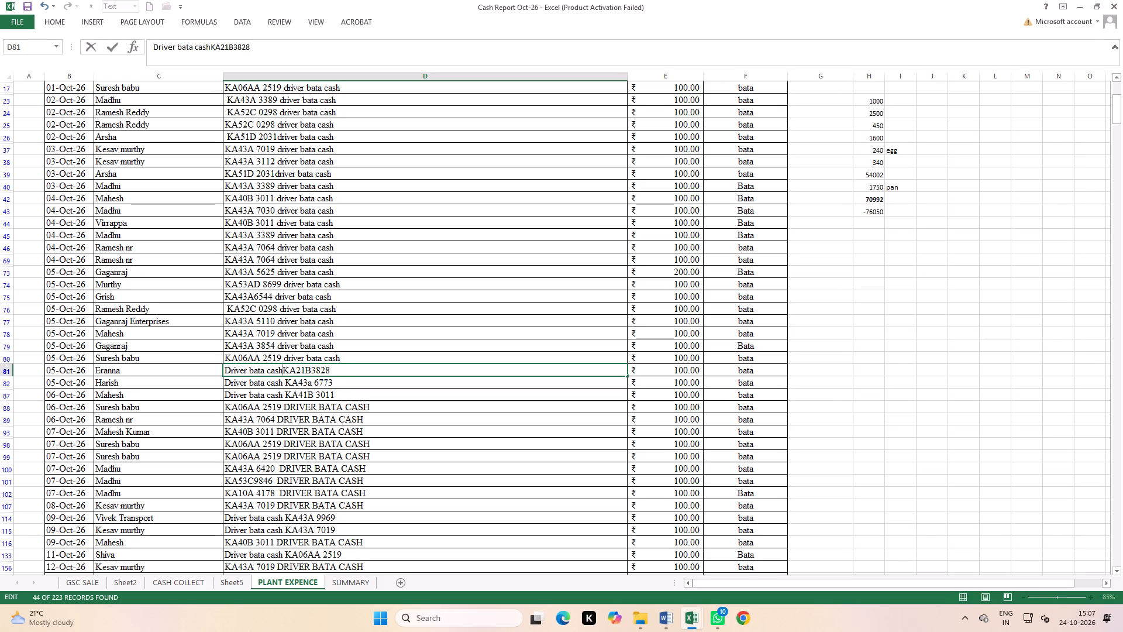
{"action": "left_click", "coordinate": [299, 370]}
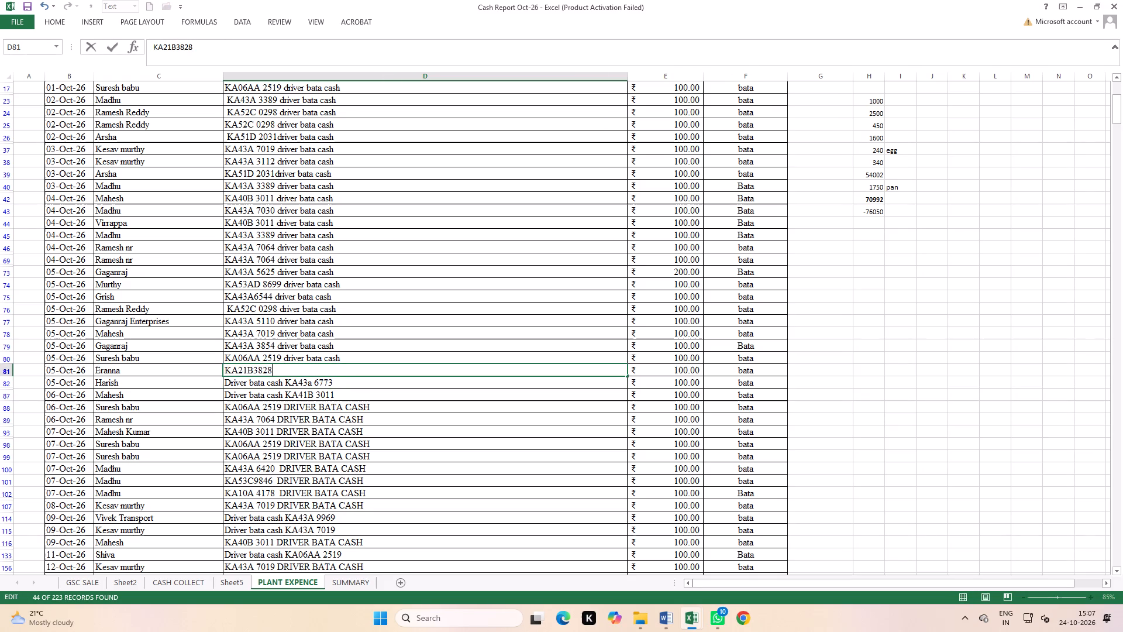
{"action": "key", "text": "space"}
{"action": "type", "text": "driver bata cash"}
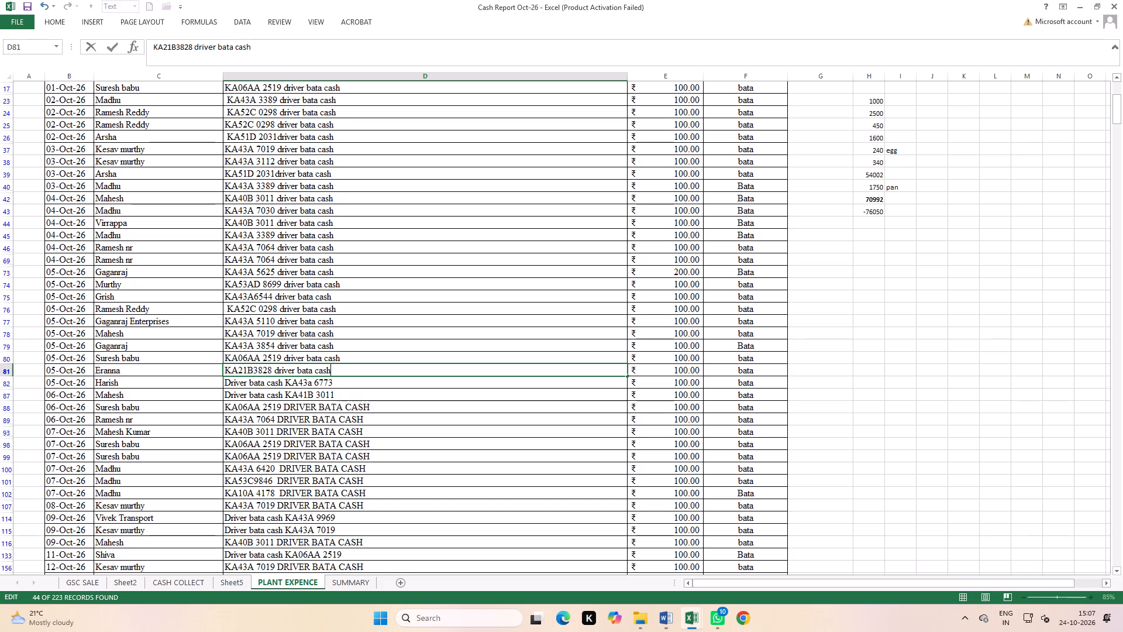
Reorder the D82 description so the vehicle number comes first, with its "43a" corrected to "43A", followed by lowercase "driver bata cash".
{"action": "double_click", "coordinate": [286, 385]}
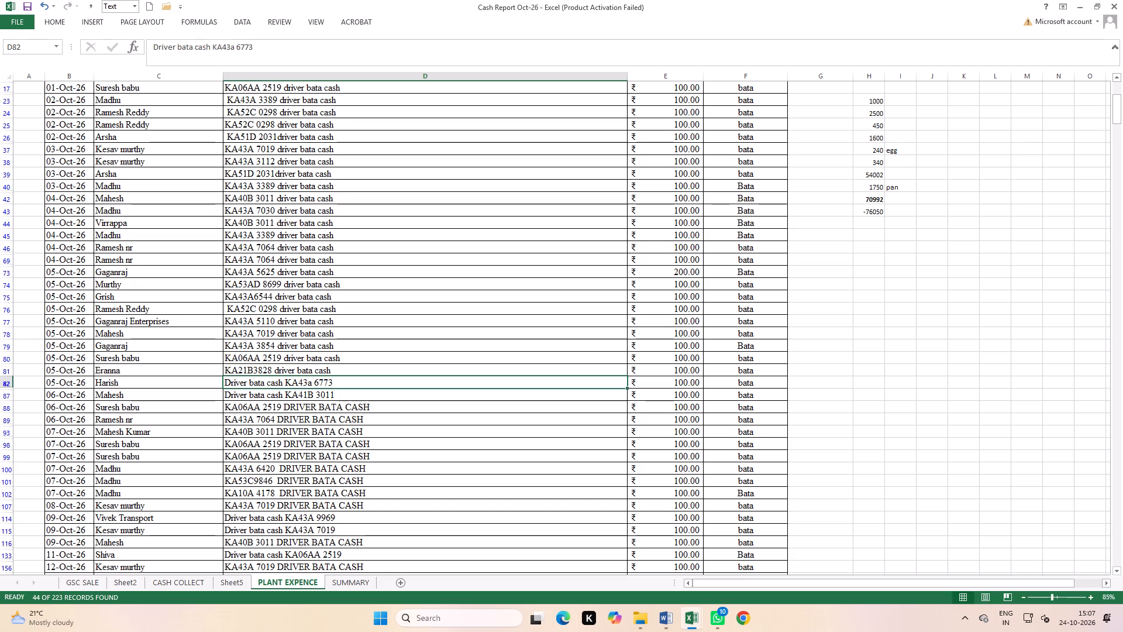
{"action": "key", "text": "BackSpace"}
{"action": "key", "text": "BackSpace"}
{"action": "key", "text": "BackSpace"}
{"action": "key", "text": "BackSpace"}
{"action": "key", "text": "BackSpace"}
{"action": "key", "text": "BackSpace"}
{"action": "key", "text": "BackSpace"}
{"action": "key", "text": "BackSpace"}
{"action": "key", "text": "BackSpace"}
{"action": "key", "text": "BackSpace"}
{"action": "key", "text": "BackSpace"}
{"action": "key", "text": "BackSpace"}
{"action": "key", "text": "BackSpace"}
{"action": "key", "text": "BackSpace"}
{"action": "key", "text": "BackSpace"}
{"action": "key", "text": "BackSpace"}
{"action": "key", "text": "BackSpace"}
{"action": "key", "text": "BackSpace"}
{"action": "key", "text": "BackSpace"}
{"action": "key", "text": "BackSpace"}
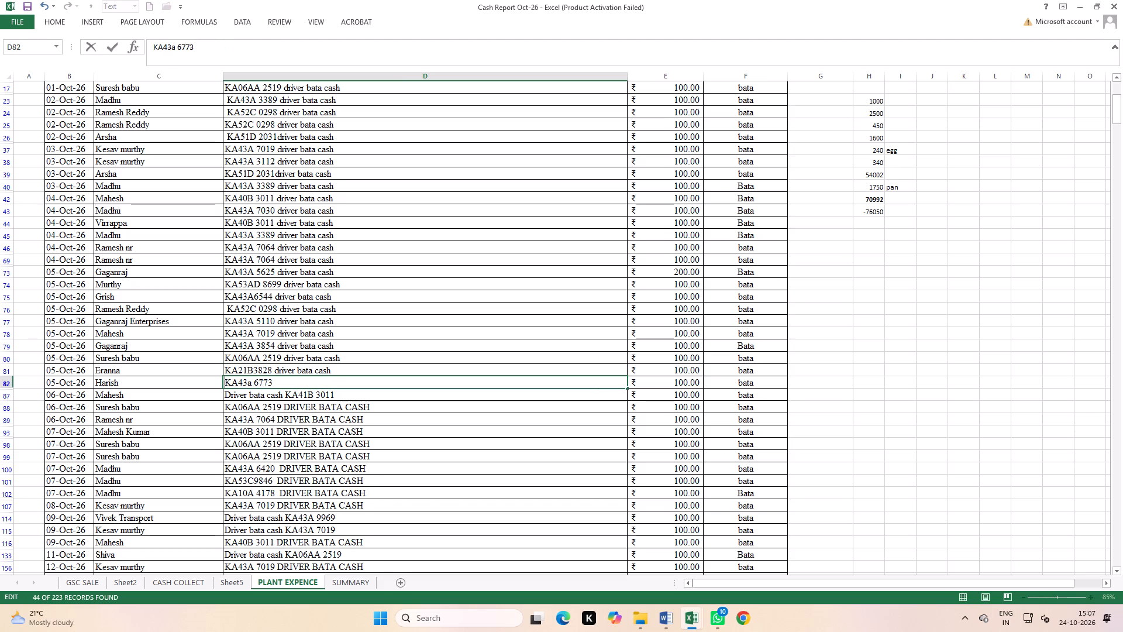
{"action": "left_click", "coordinate": [286, 385]}
{"action": "left_click", "coordinate": [253, 384]}
{"action": "key", "text": "BackSpace"}
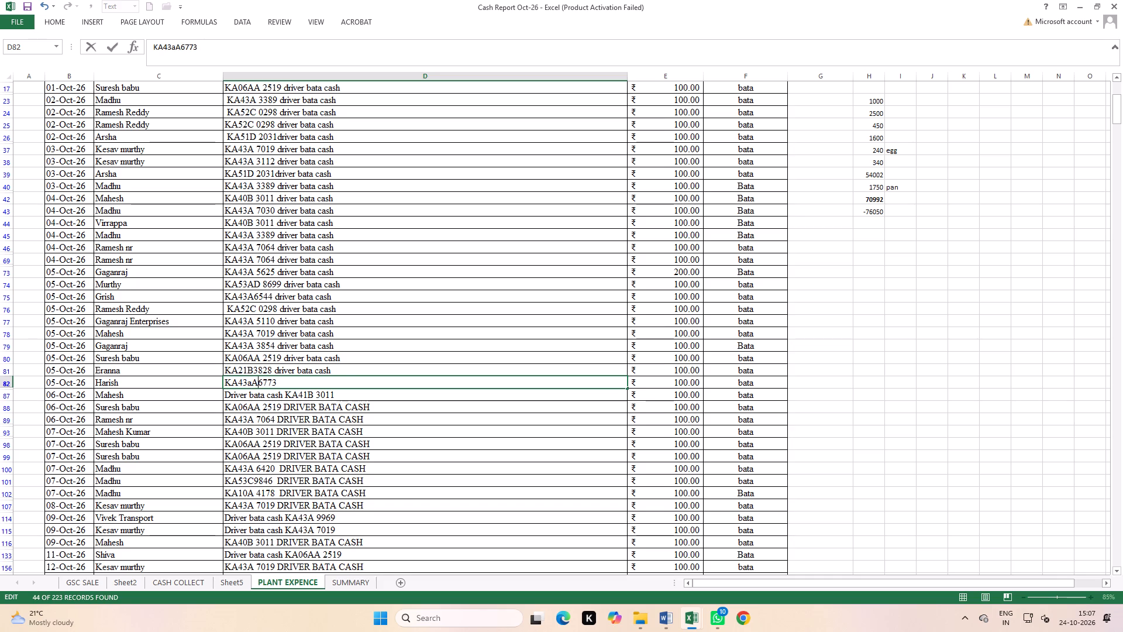
{"action": "key", "text": "BackSpace"}
{"action": "key", "text": "BackSpace"}
{"action": "key", "text": "a"}
{"action": "key", "text": "space"}
{"action": "left_click", "coordinate": [280, 386]}
{"action": "key", "text": "space"}
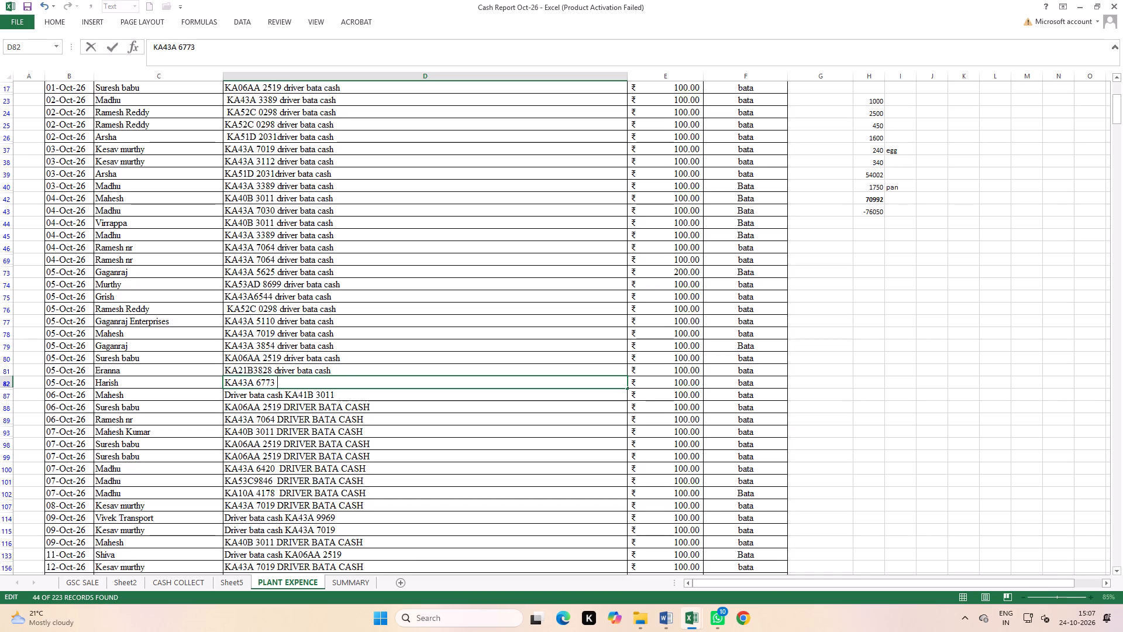
{"action": "type", "text": "driver"}
{"action": "key", "text": "space"}
{"action": "type", "text": "bata cash"}
{"action": "scroll", "coordinate": [301, 387], "scroll_direction": "down", "scroll_amount": 2}
{"action": "left_click", "coordinate": [323, 394]}
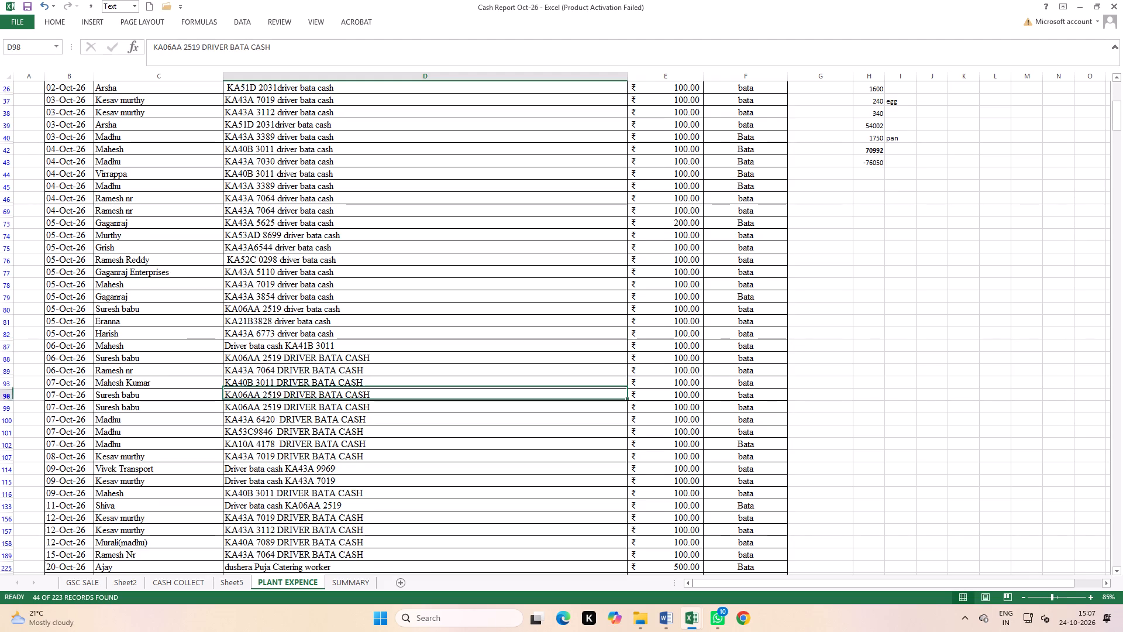
Reorder the D87 description so the vehicle number comes first, followed by lowercase "driver bata cash".
{"action": "double_click", "coordinate": [282, 348]}
{"action": "left_click", "coordinate": [282, 348]}
{"action": "key", "text": "BackSpace"}
{"action": "key", "text": "BackSpace"}
{"action": "key", "text": "BackSpace"}
{"action": "key", "text": "BackSpace"}
{"action": "key", "text": "BackSpace"}
{"action": "key", "text": "BackSpace"}
{"action": "key", "text": "BackSpace"}
{"action": "key", "text": "BackSpace"}
{"action": "key", "text": "BackSpace"}
{"action": "key", "text": "BackSpace"}
{"action": "key", "text": "BackSpace"}
{"action": "key", "text": "BackSpace"}
{"action": "key", "text": "BackSpace"}
{"action": "key", "text": "BackSpace"}
{"action": "key", "text": "BackSpace"}
{"action": "key", "text": "BackSpace"}
{"action": "key", "text": "BackSpace"}
{"action": "key", "text": "BackSpace"}
{"action": "key", "text": "BackSpace"}
{"action": "key", "text": "BackSpace"}
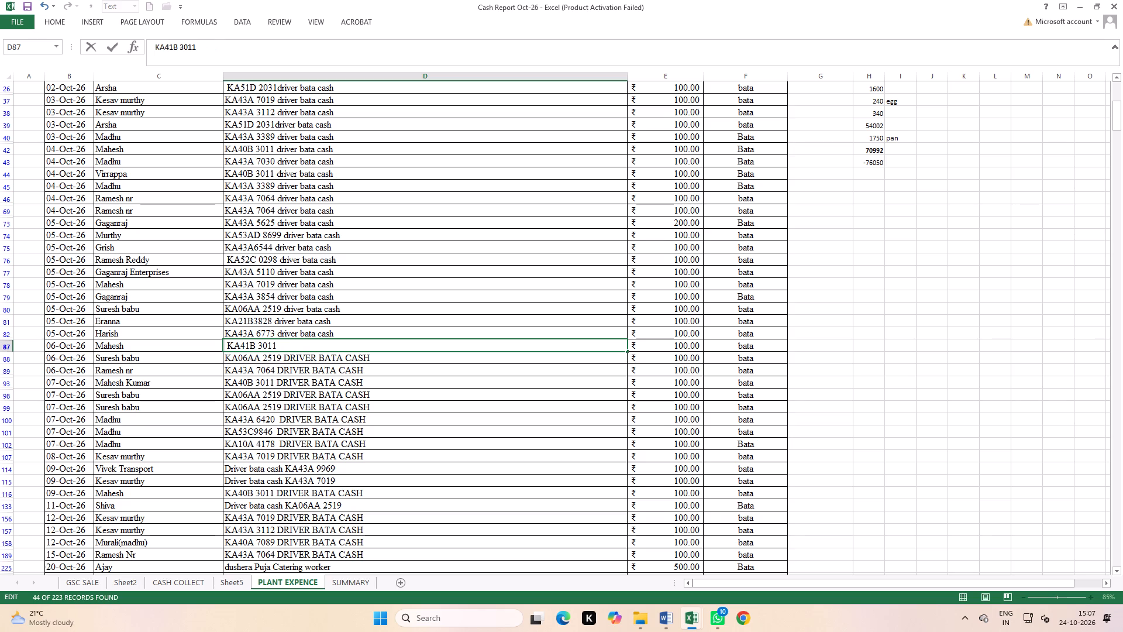
{"action": "left_click", "coordinate": [282, 348]}
{"action": "key", "text": "space"}
{"action": "type", "text": "driver bata cash"}
{"action": "left_click", "coordinate": [292, 380]}
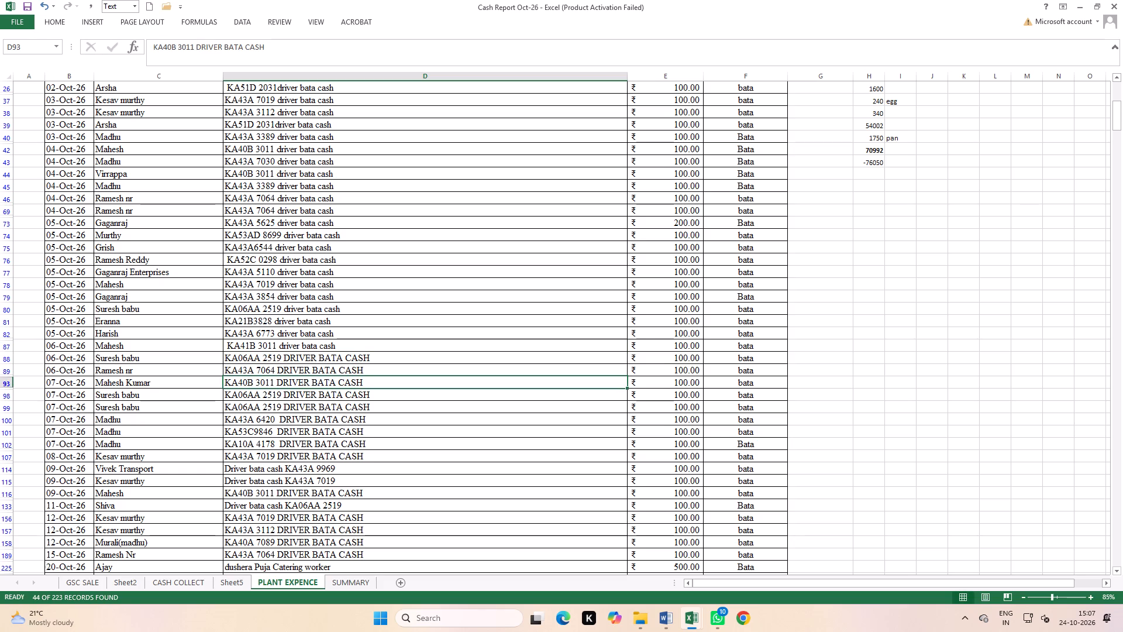
Replace the uppercase wording after the vehicle number in D88 with lowercase "driver bata cash".
{"action": "double_click", "coordinate": [284, 360]}
{"action": "left_click_drag", "start_coordinate": [284, 360], "coordinate": [376, 360]}
{"action": "key", "text": "d"}
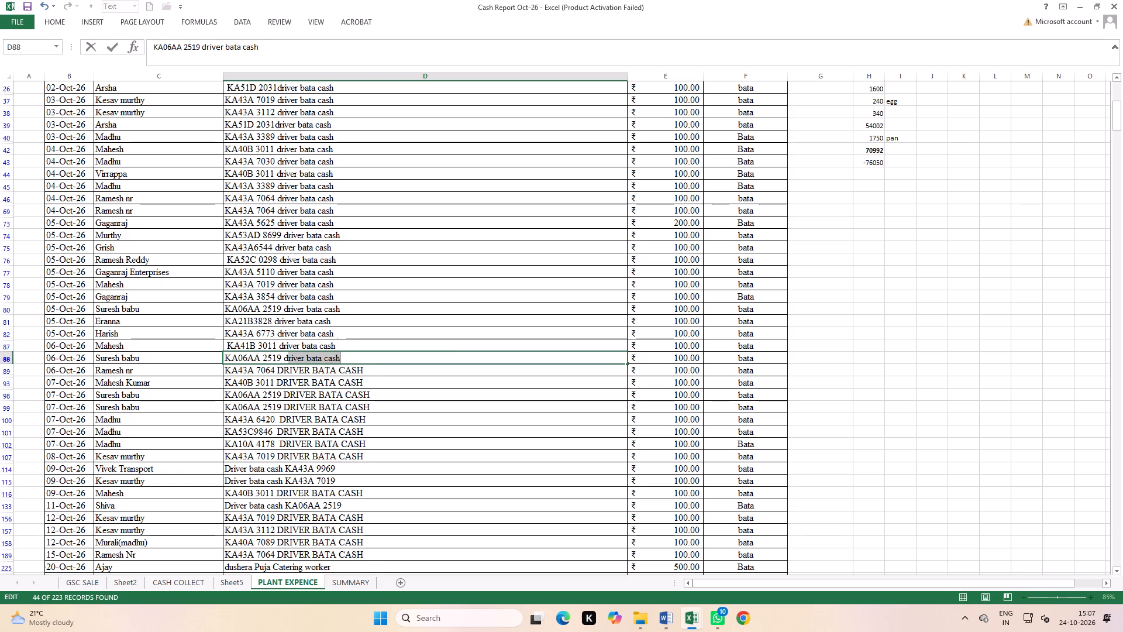
{"action": "left_click", "coordinate": [342, 395]}
Rewrite the uppercase wording after the vehicle number in D89 as lowercase "driver bata cash", keeping one space before it.
{"action": "double_click", "coordinate": [281, 370]}
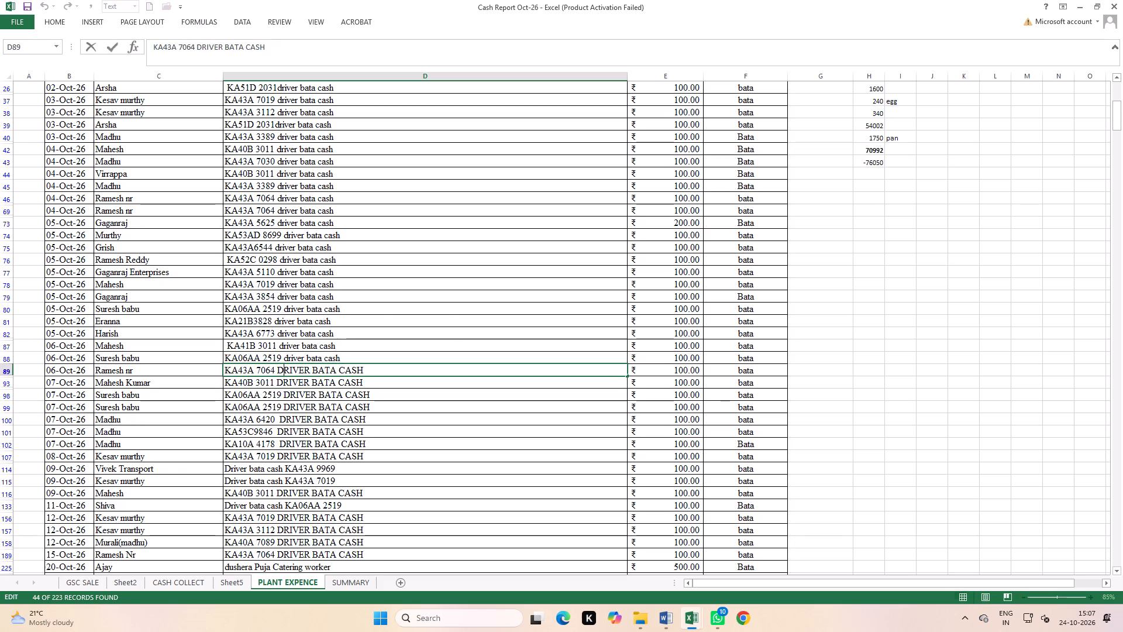
{"action": "left_click_drag", "start_coordinate": [275, 369], "coordinate": [364, 372]}
{"action": "key", "text": "d"}
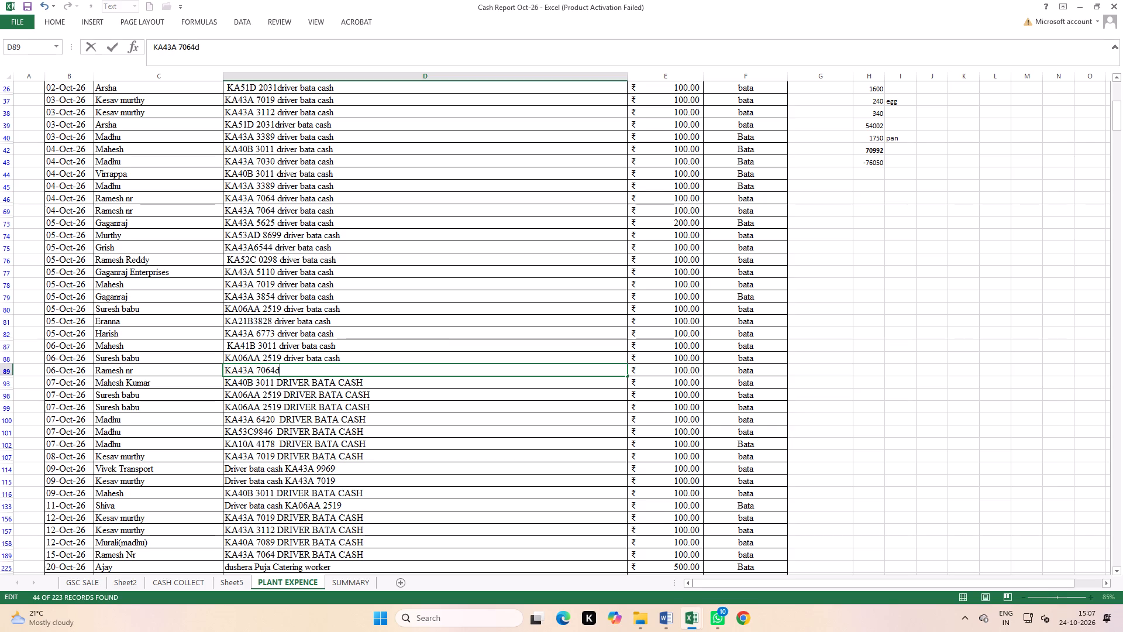
{"action": "key", "text": "BackSpace"}
{"action": "key", "text": "space"}
{"action": "left_click", "coordinate": [330, 401]}
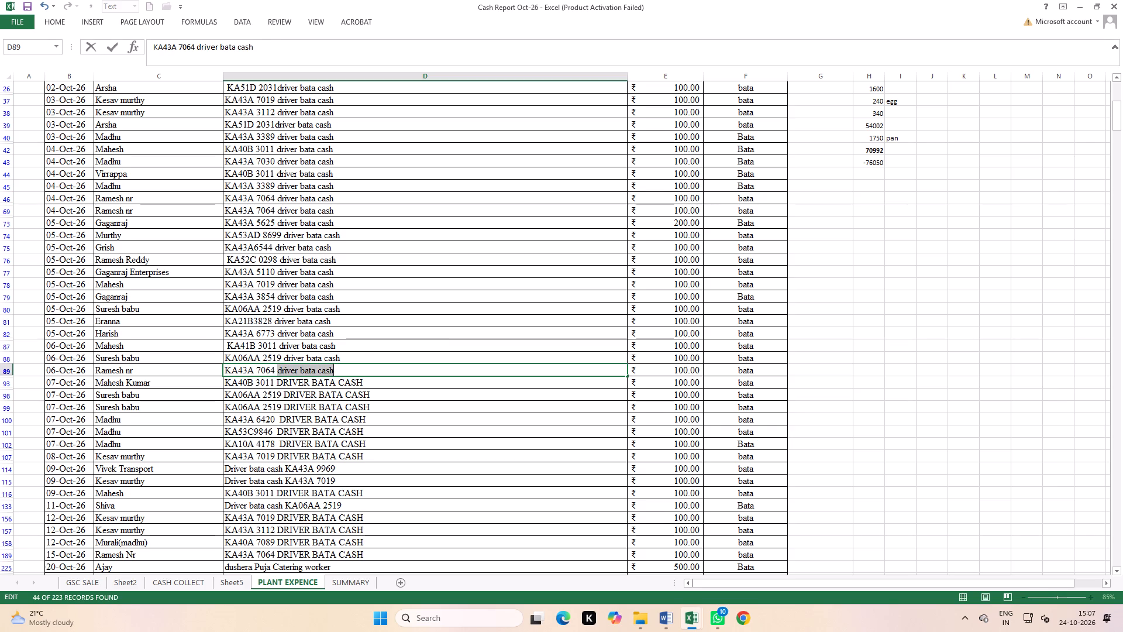
Replace the uppercase wording after the vehicle number in D93 with lowercase "driver bata cash".
{"action": "double_click", "coordinate": [278, 381]}
{"action": "left_click_drag", "start_coordinate": [278, 381], "coordinate": [293, 382]}
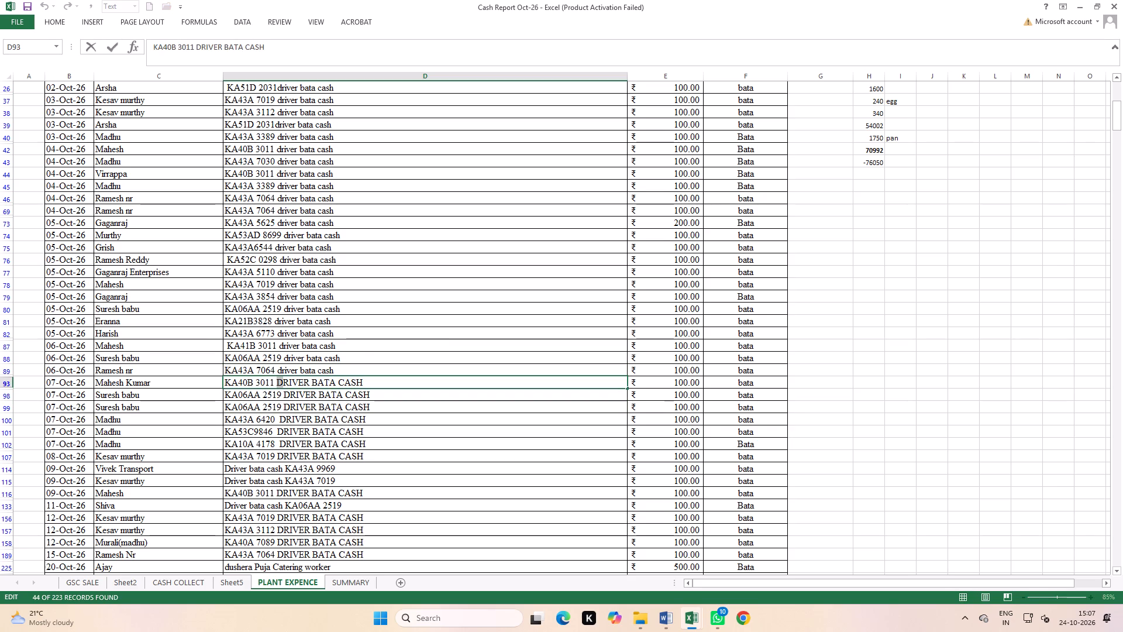
{"action": "left_click_drag", "start_coordinate": [293, 382], "coordinate": [368, 384]}
{"action": "key", "text": "d"}
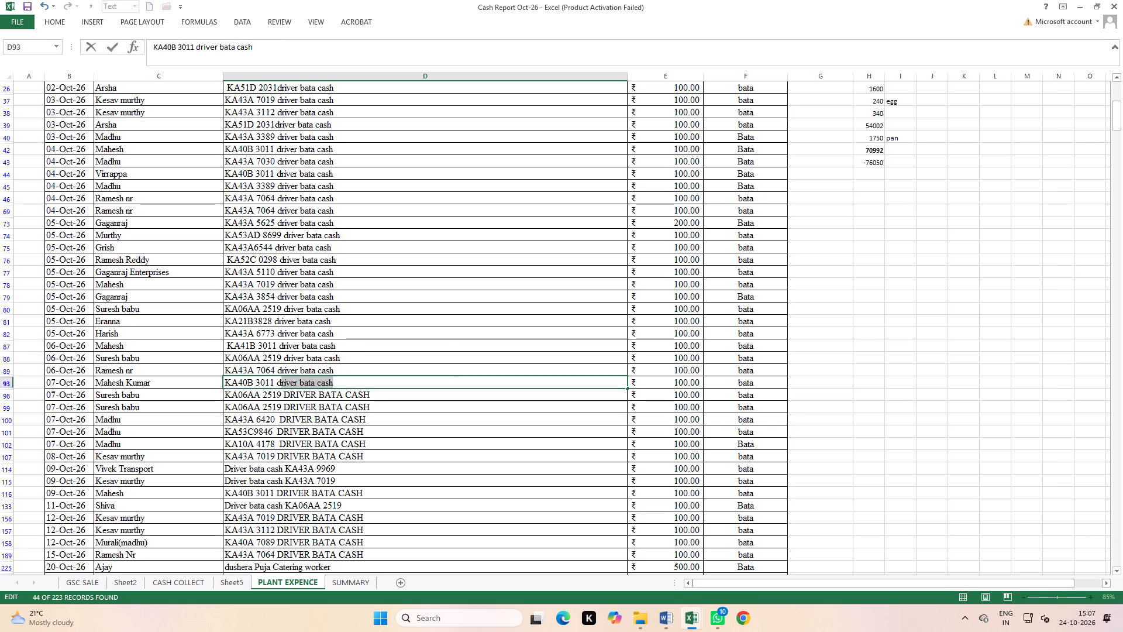
{"action": "left_click", "coordinate": [363, 437]}
Rewrite the uppercase wording after the vehicle number in D98 as lowercase "driver bata cash".
{"action": "double_click", "coordinate": [285, 394]}
{"action": "left_click_drag", "start_coordinate": [291, 394], "coordinate": [304, 396]}
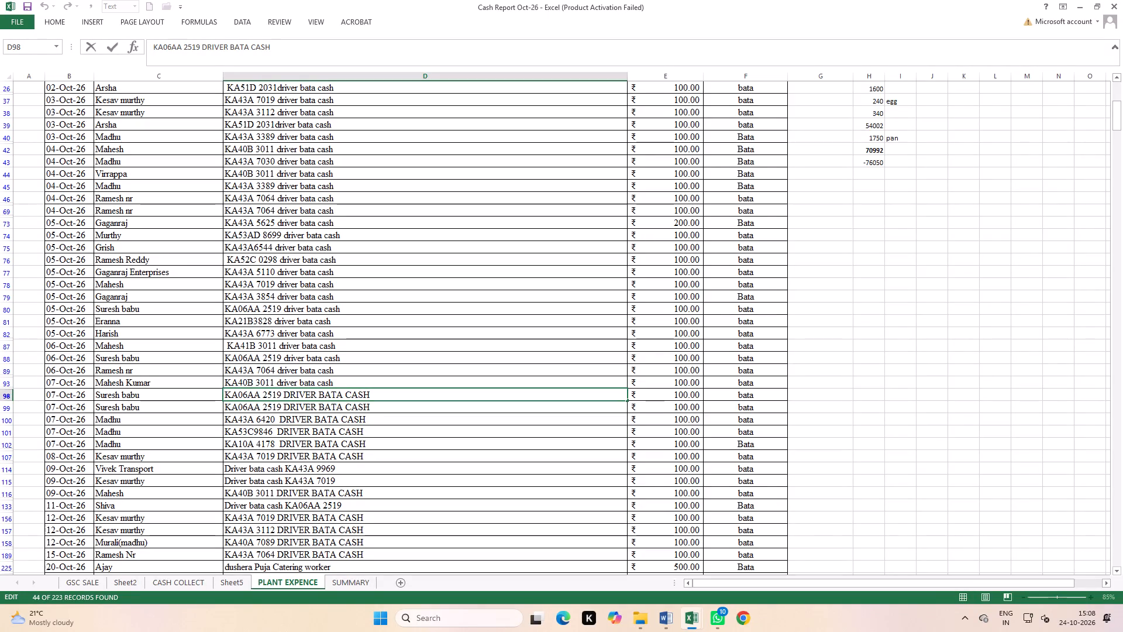
{"action": "left_click_drag", "start_coordinate": [304, 396], "coordinate": [378, 397]}
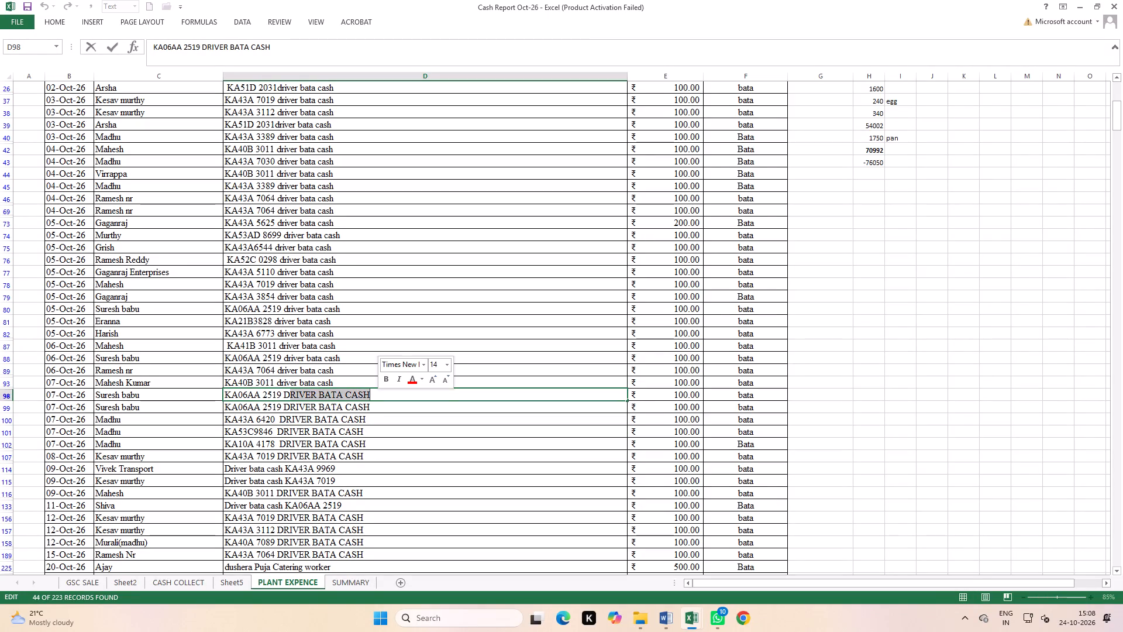
{"action": "key", "text": "d"}
{"action": "key", "text": "BackSpace"}
{"action": "key", "text": "BackSpace"}
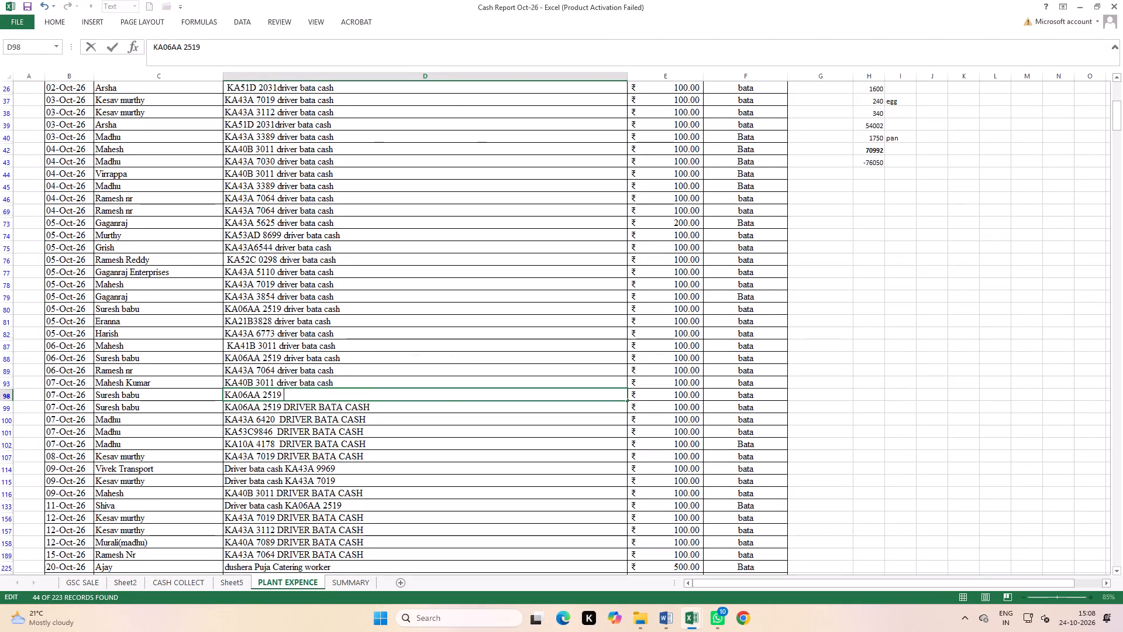
{"action": "key", "text": "d"}
{"action": "left_click", "coordinate": [354, 454]}
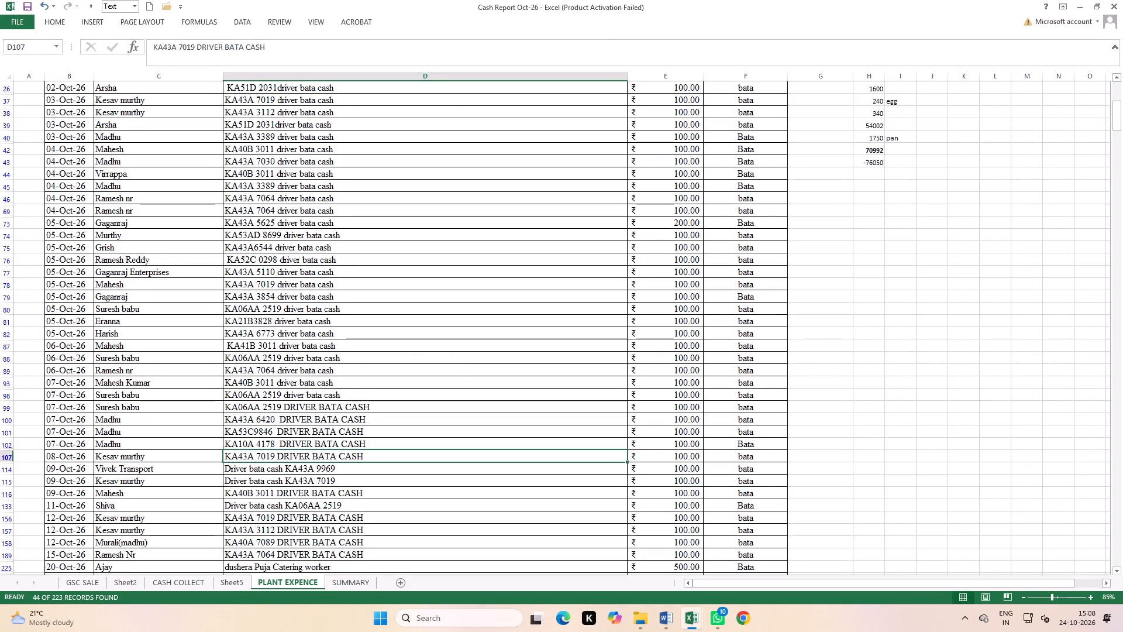
Fill the corrected D98 description down into D99, which has the same vehicle number.
{"action": "double_click", "coordinate": [287, 407]}
{"action": "left_click", "coordinate": [374, 452]}
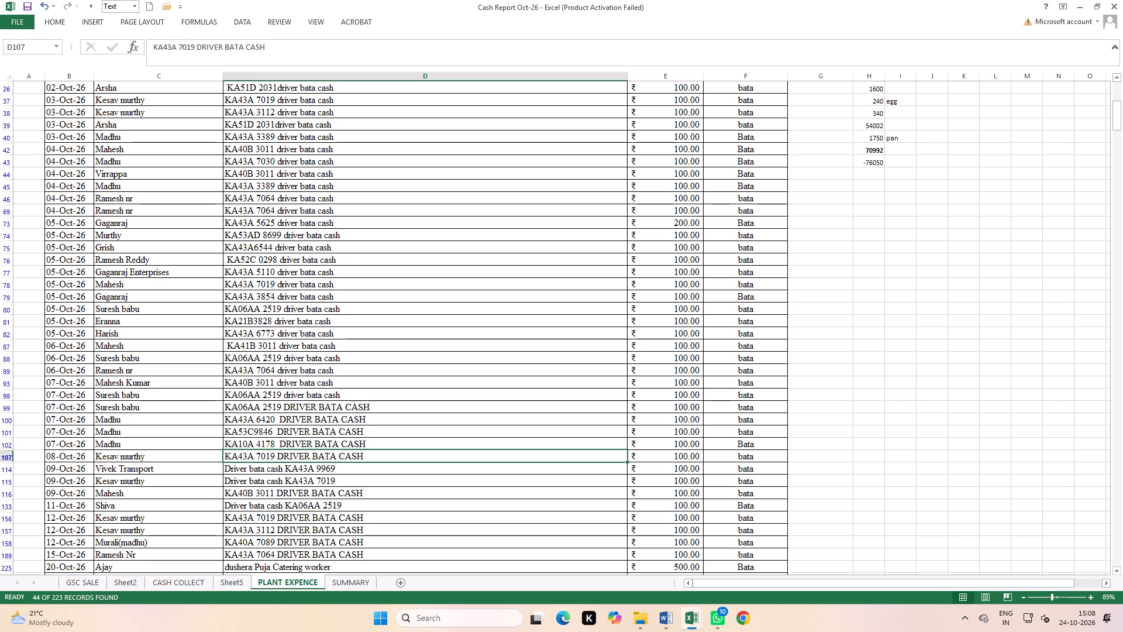
{"action": "left_click", "coordinate": [288, 397]}
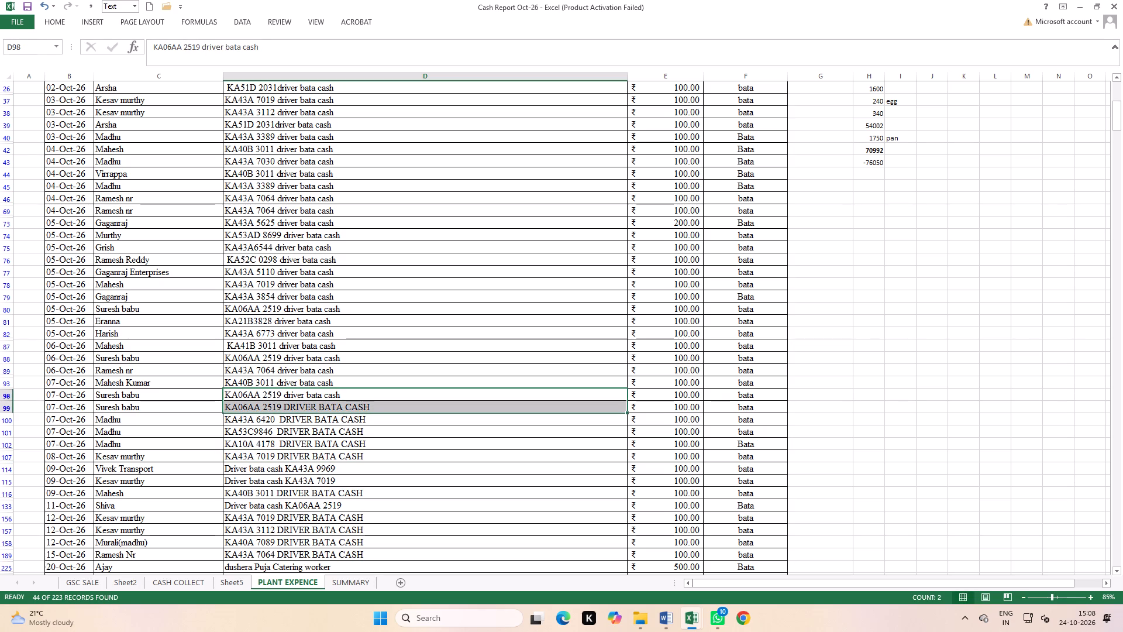
{"action": "key", "text": "ctrl+d"}
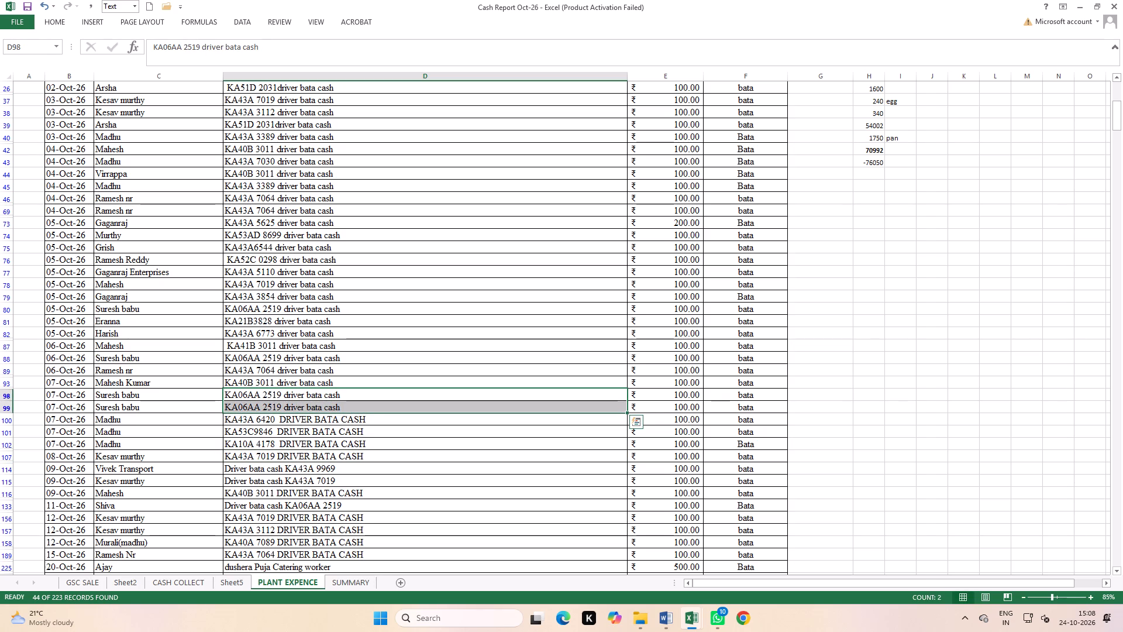
{"action": "left_click", "coordinate": [271, 451]}
Replace the uppercase wording after the vehicle number in D100 with lowercase "driver bata cash".
{"action": "double_click", "coordinate": [281, 420]}
{"action": "left_click_drag", "start_coordinate": [281, 420], "coordinate": [362, 418]}
{"action": "left_click_drag", "start_coordinate": [377, 422], "coordinate": [362, 421]}
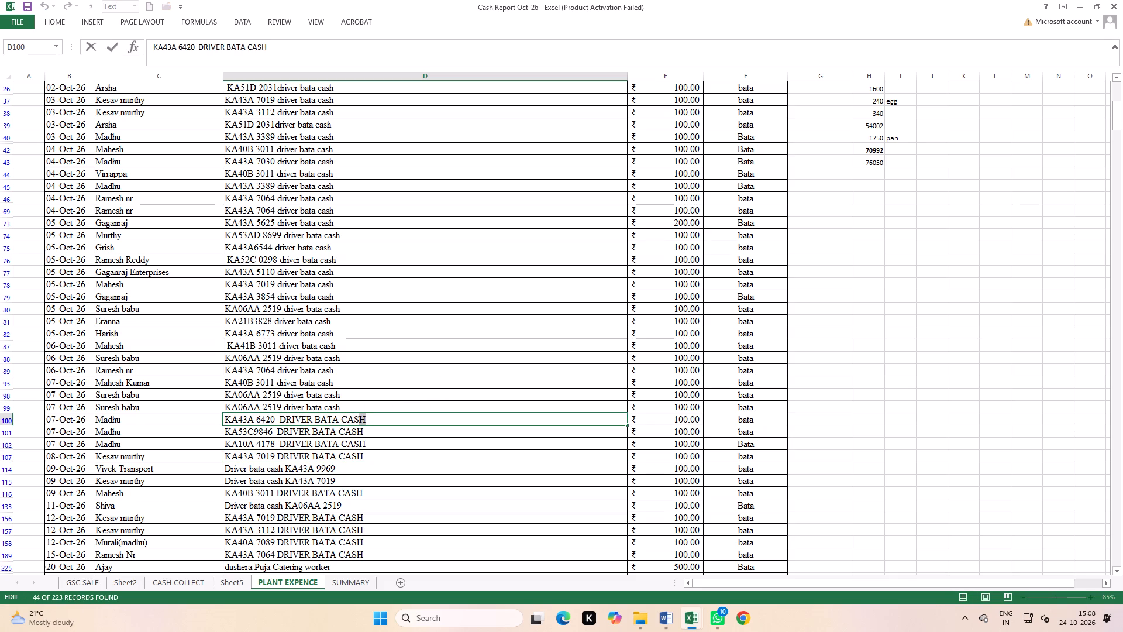
{"action": "left_click_drag", "start_coordinate": [362, 421], "coordinate": [282, 423]}
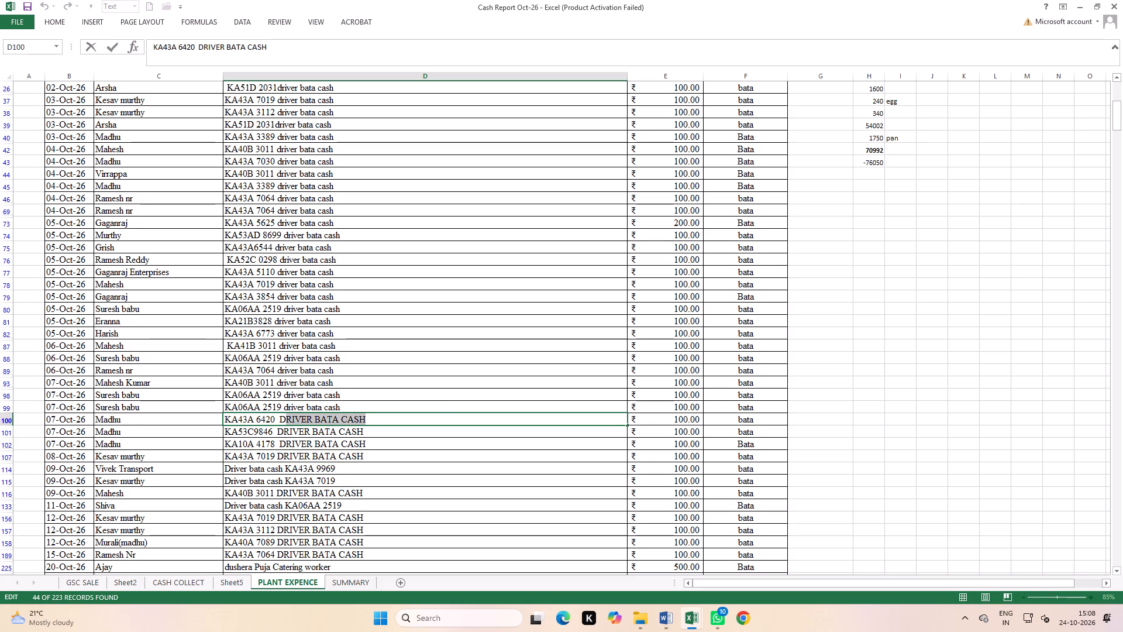
{"action": "left_click_drag", "start_coordinate": [282, 423], "coordinate": [281, 423]}
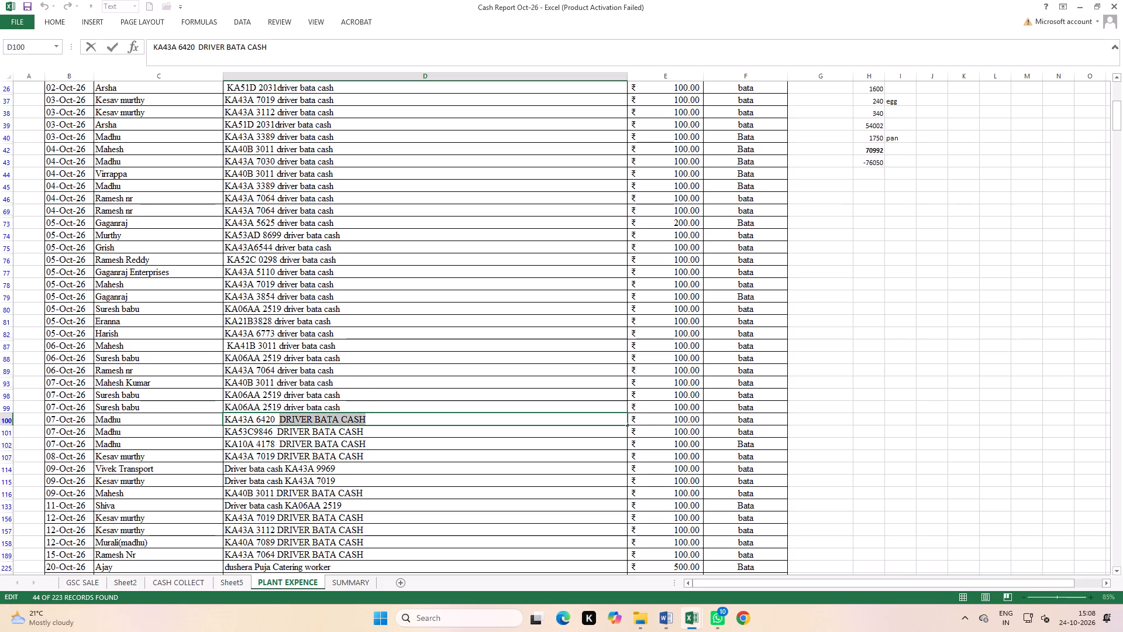
{"action": "key", "text": "d"}
{"action": "type", "text": "ri"}
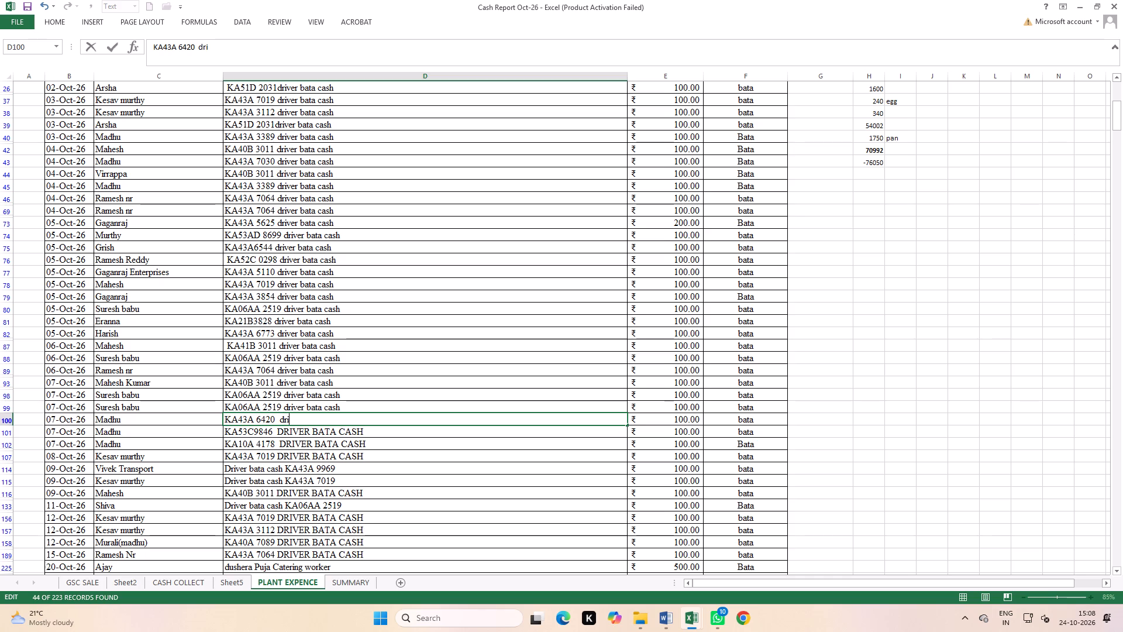
{"action": "type", "text": "ver bata cash"}
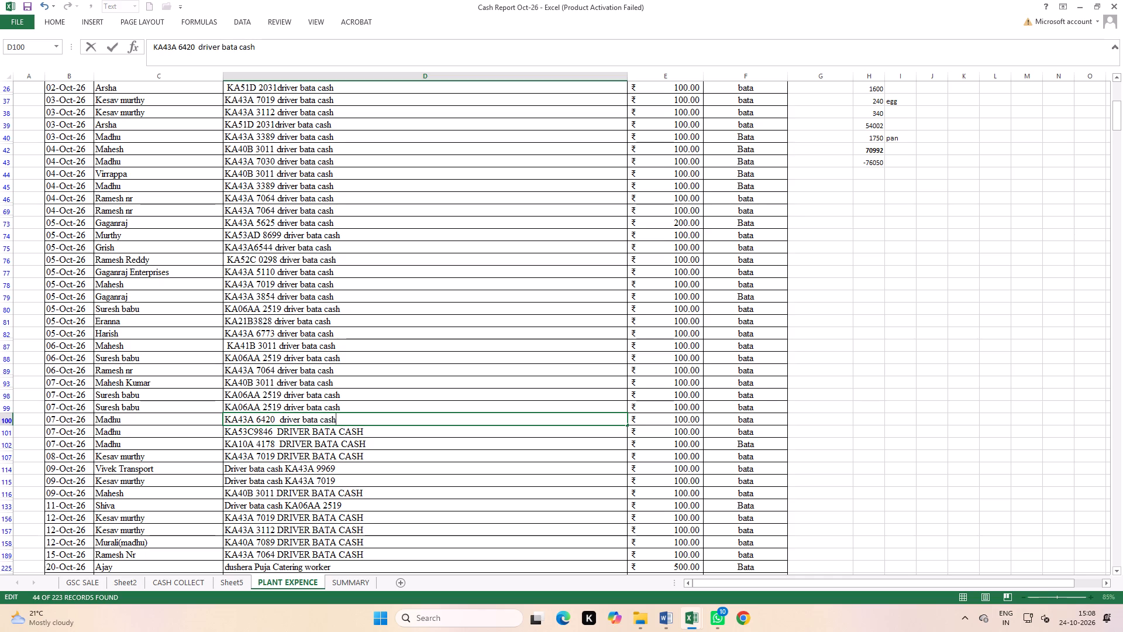
{"action": "left_click", "coordinate": [456, 487]}
Rewrite the uppercase wording after the vehicle number in D101 as lowercase "driver bata cash".
{"action": "left_click", "coordinate": [277, 434]}
{"action": "left_click_drag", "start_coordinate": [277, 434], "coordinate": [363, 433]}
{"action": "key", "text": "d"}
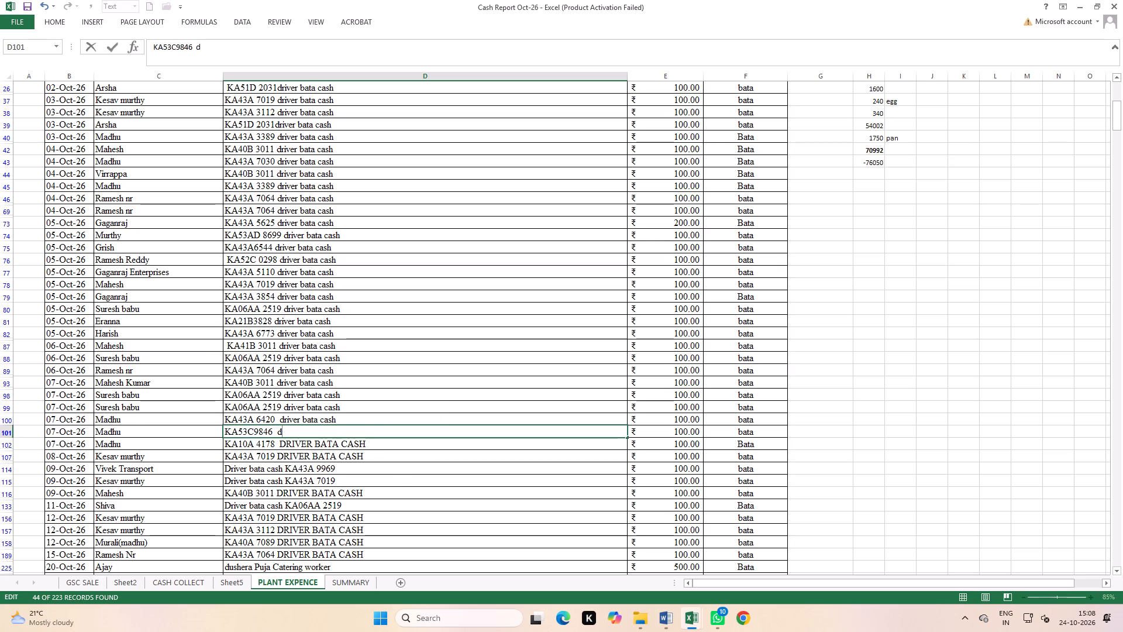
{"action": "type", "text": "ri"}
{"action": "type", "text": "ver"}
{"action": "key", "text": "space"}
{"action": "type", "text": "bata"}
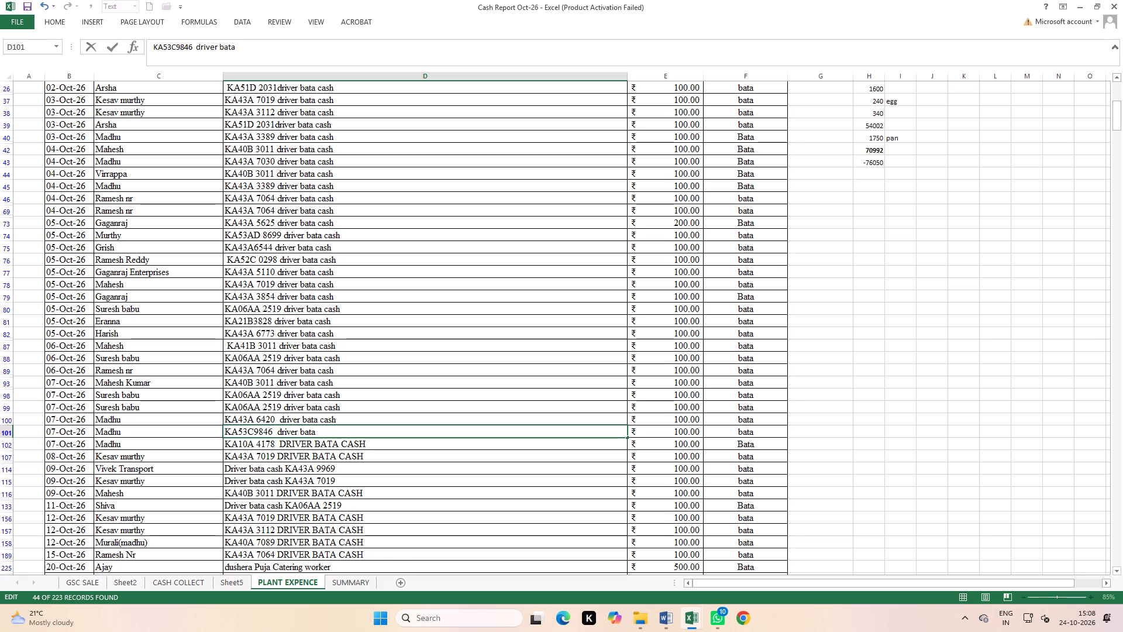
{"action": "key", "text": "space"}
{"action": "key", "text": "c"}
{"action": "type", "text": "ash"}
{"action": "left_click", "coordinate": [405, 466]}
Replace the uppercase wording after the vehicle number in D102 with lowercase "driver bata cash".
{"action": "double_click", "coordinate": [279, 442]}
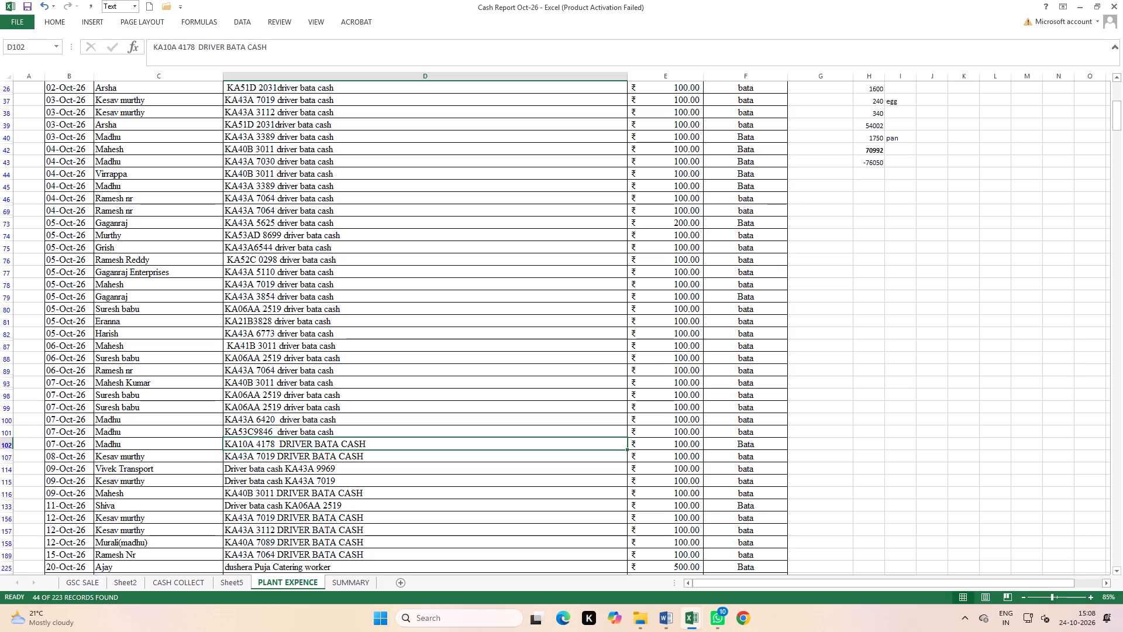
{"action": "left_click_drag", "start_coordinate": [279, 442], "coordinate": [372, 440]}
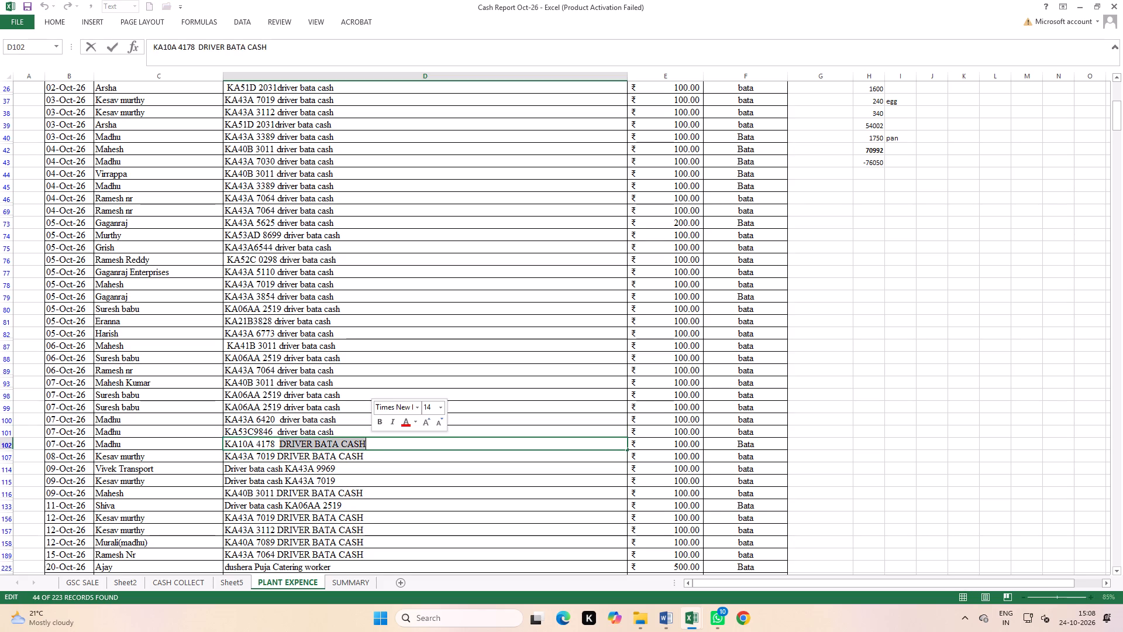
{"action": "type", "text": "dr"}
{"action": "type", "text": "iver bata"}
{"action": "key", "text": "space"}
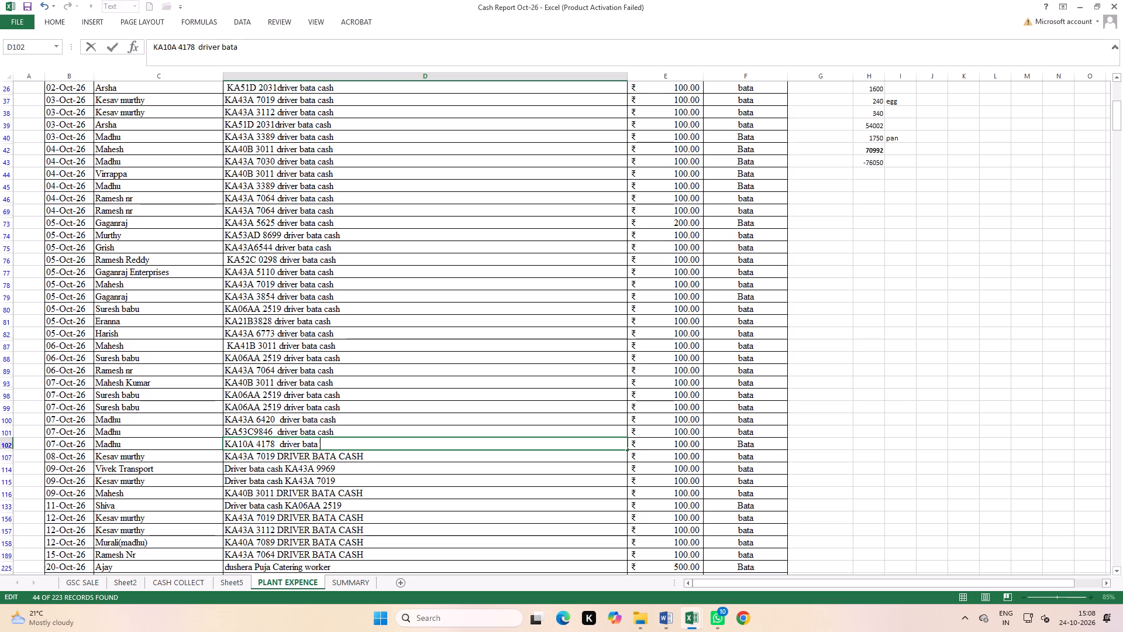
{"action": "type", "text": "ca"}
{"action": "type", "text": "sh"}
Replace the uppercase wording after the vehicle number in D107 with lowercase "driver bata cash".
{"action": "scroll", "coordinate": [383, 441], "scroll_direction": "down", "scroll_amount": 2}
{"action": "left_click", "coordinate": [402, 415]}
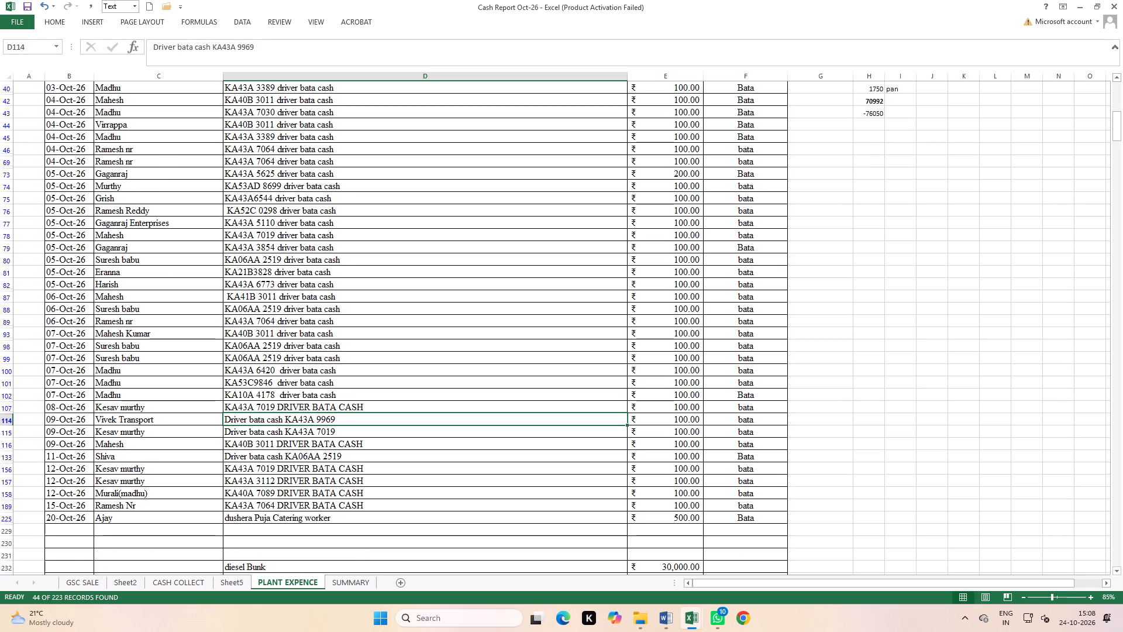
{"action": "double_click", "coordinate": [278, 408]}
{"action": "left_click_drag", "start_coordinate": [278, 408], "coordinate": [370, 406]}
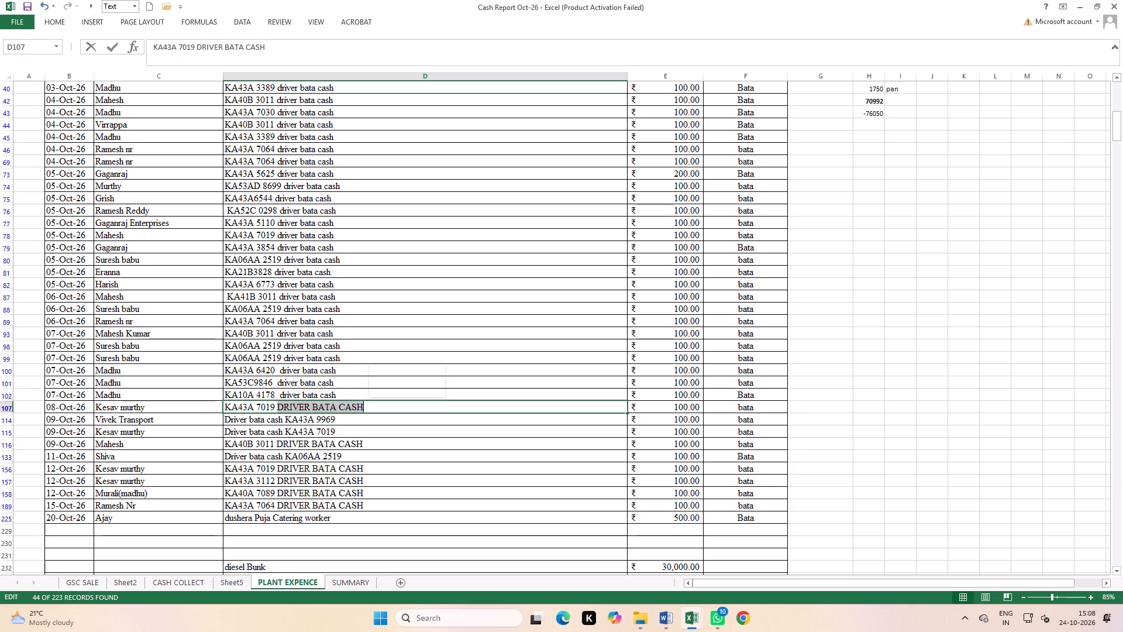
{"action": "type", "text": "driver"}
{"action": "key", "text": "space"}
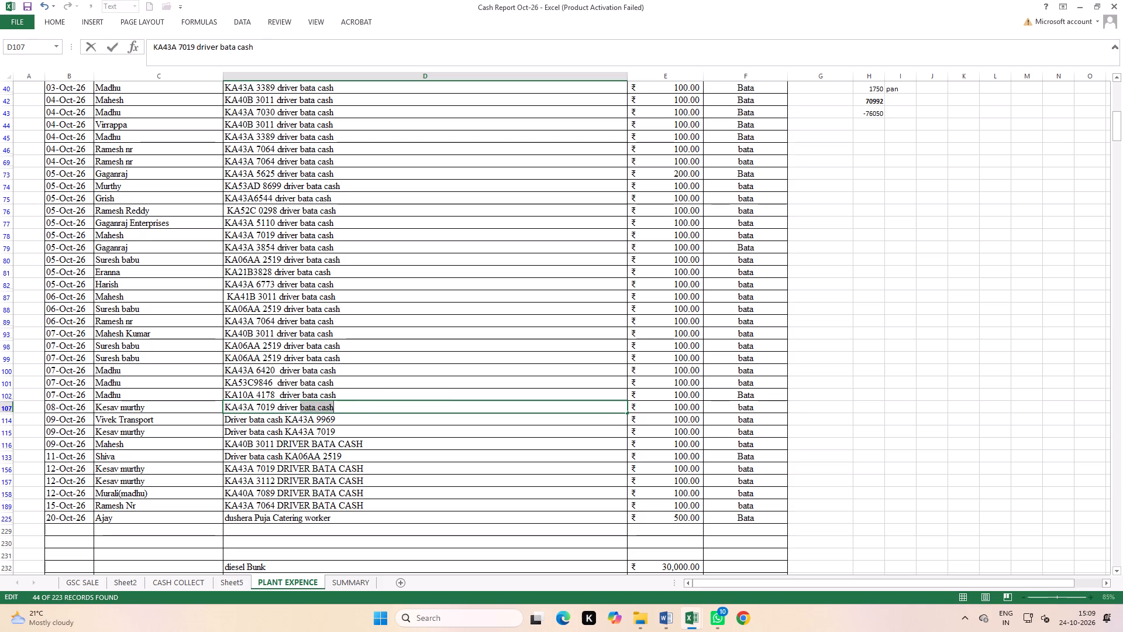
{"action": "left_click", "coordinate": [449, 464]}
Remove the extra space before "driver bata cash" in D100.
{"action": "double_click", "coordinate": [280, 370]}
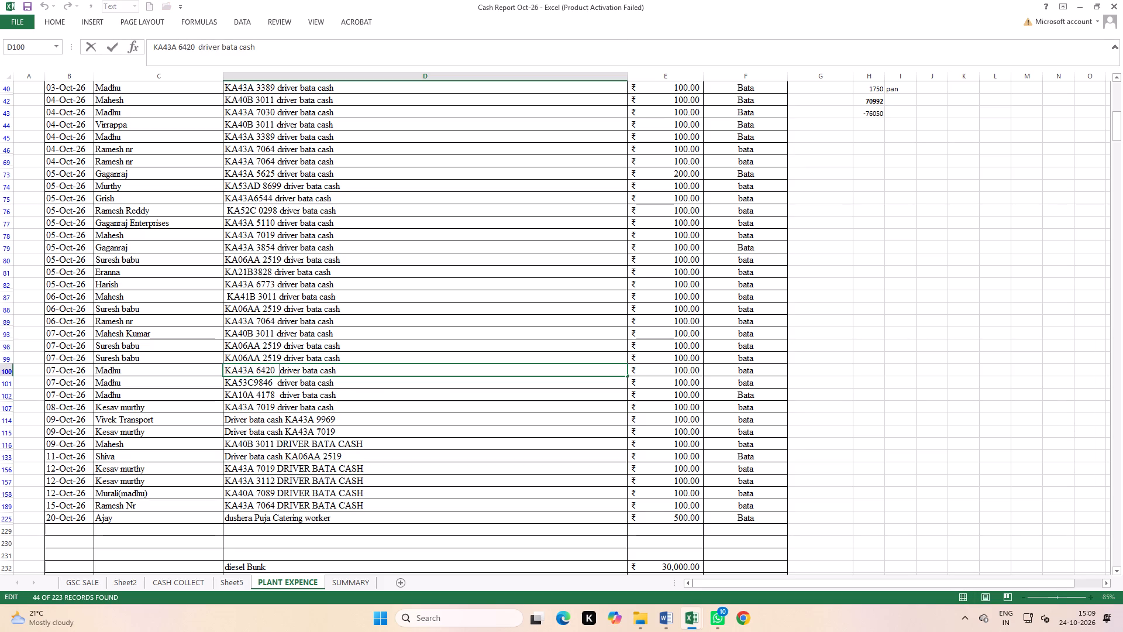
{"action": "key", "text": "BackSpace"}
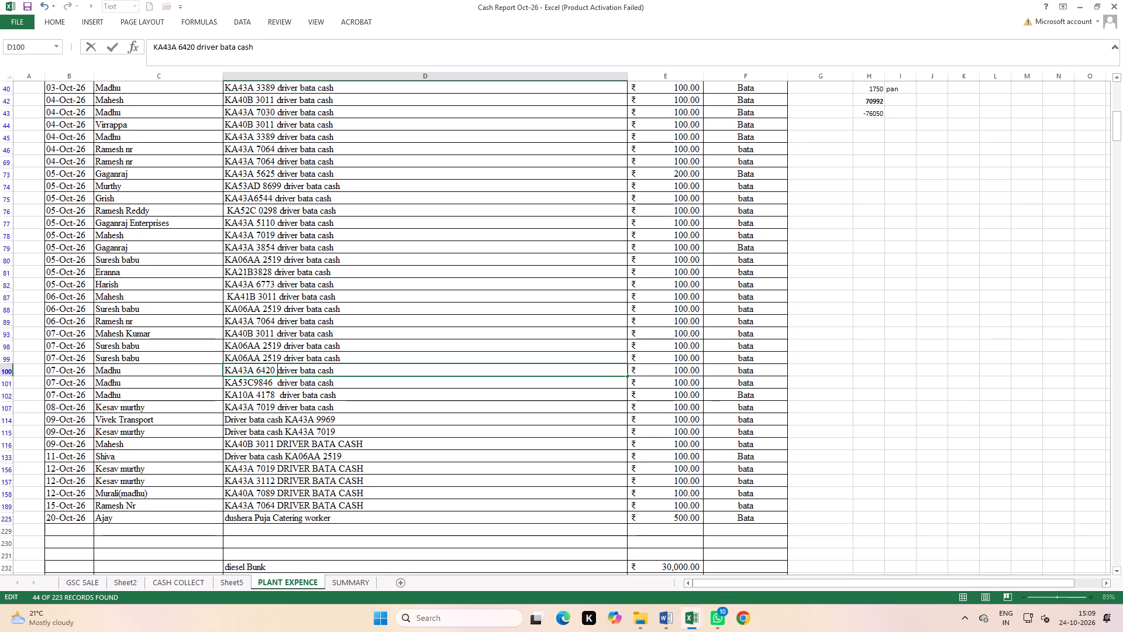
Remove the extra space before "driver bata cash" in D101 and in D102.
{"action": "double_click", "coordinate": [276, 380]}
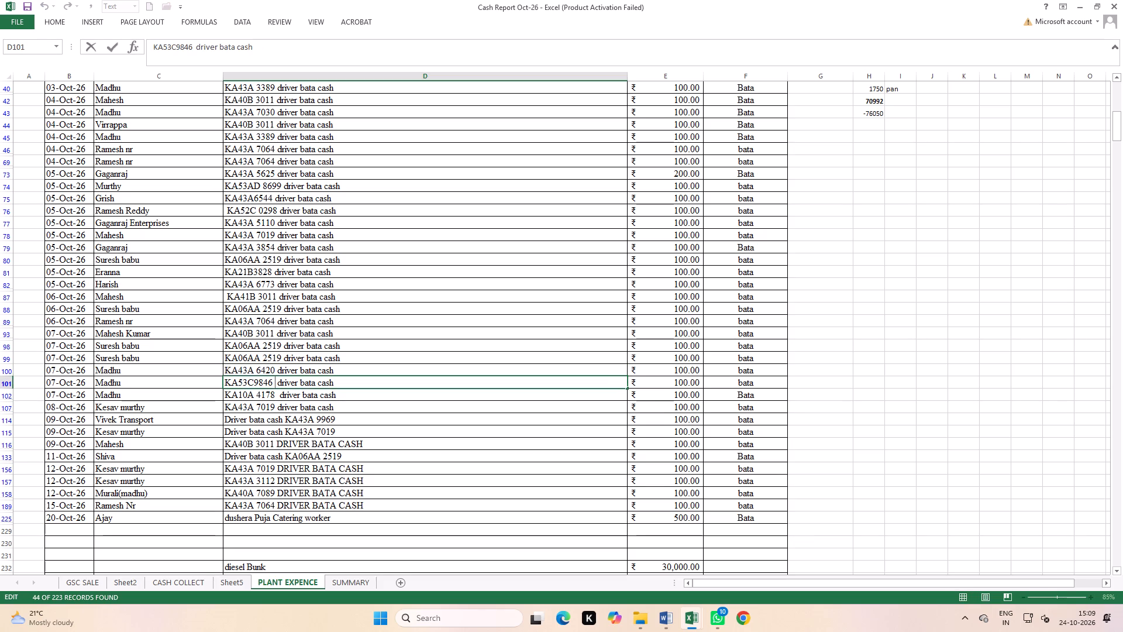
{"action": "left_click", "coordinate": [280, 384]}
{"action": "key", "text": "BackSpace"}
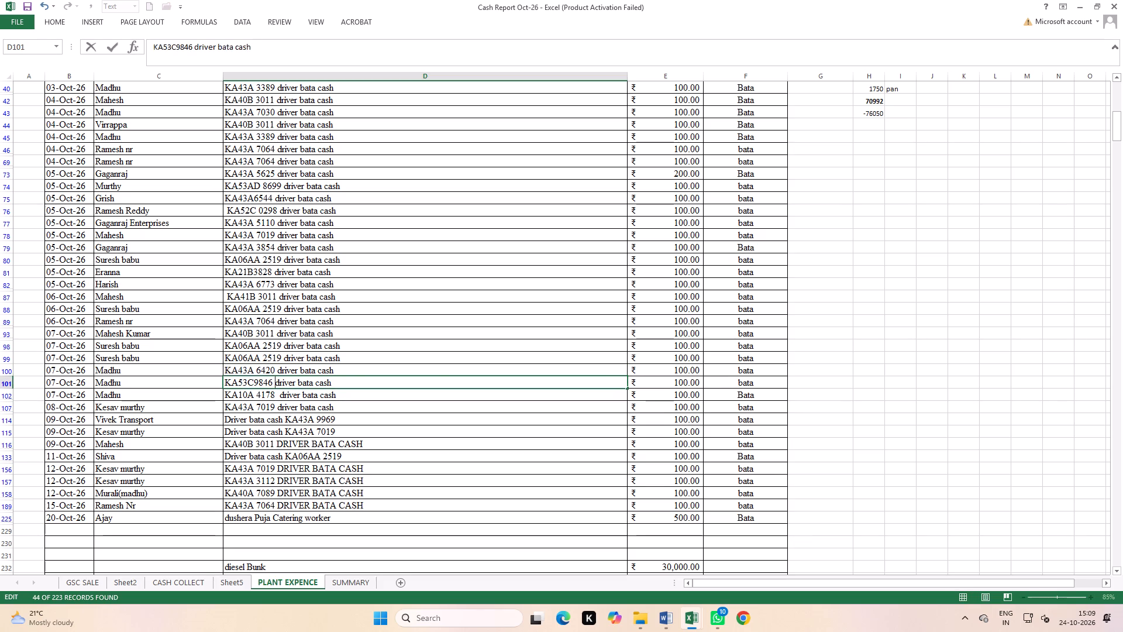
{"action": "double_click", "coordinate": [279, 396]}
{"action": "key", "text": "BackSpace"}
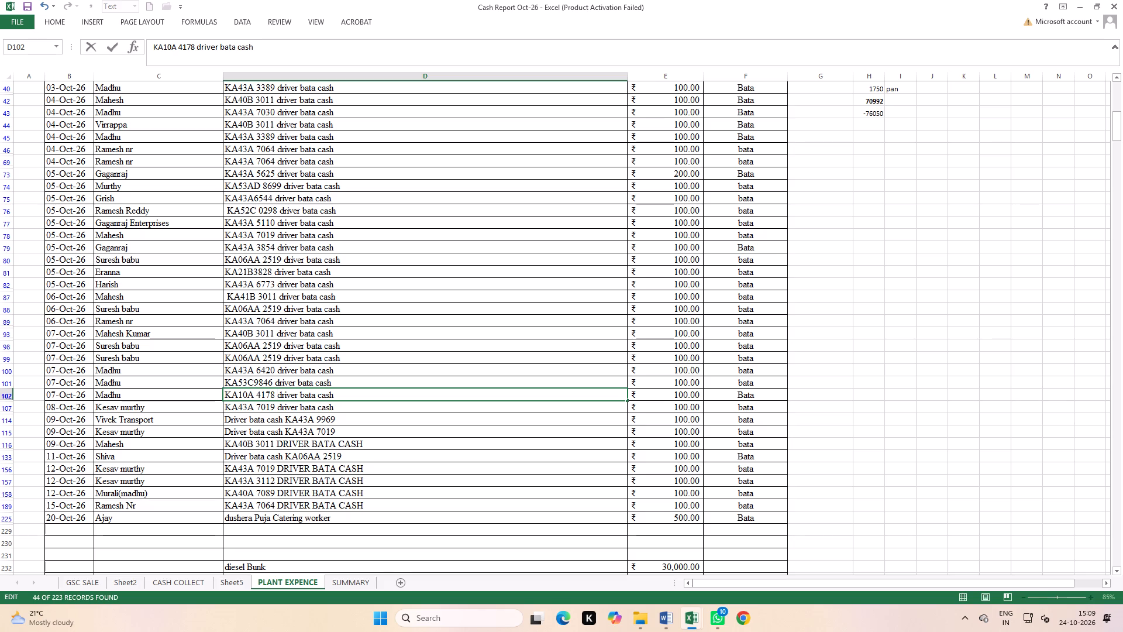
{"action": "left_click", "coordinate": [397, 430]}
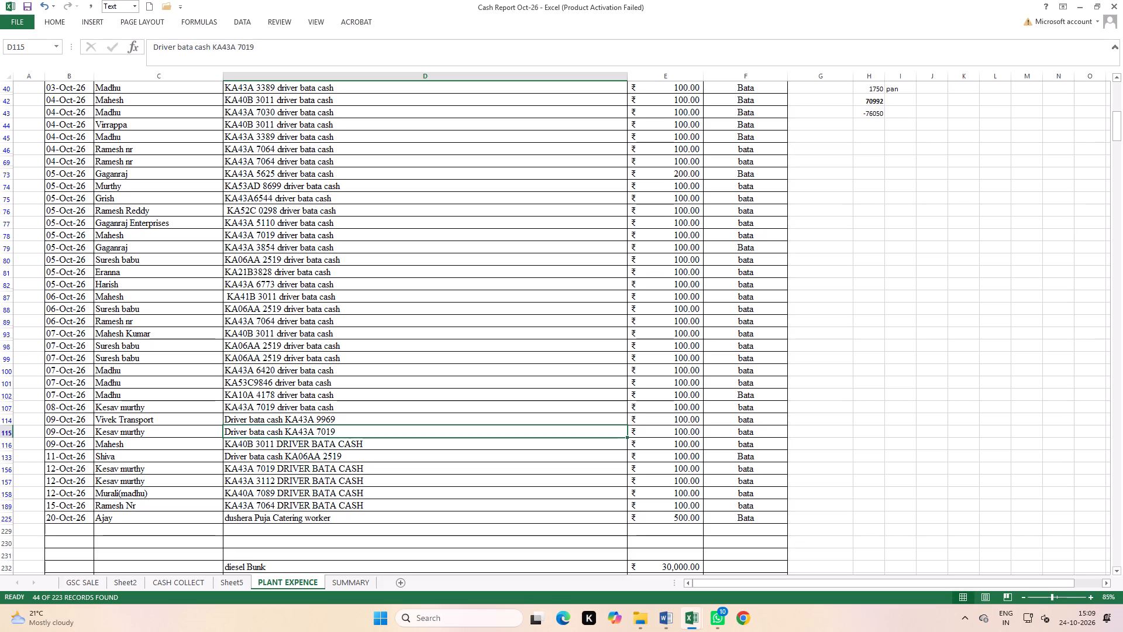
Delete the leading "Driver bata cash" wording before the vehicle number in D114.
{"action": "double_click", "coordinate": [283, 418]}
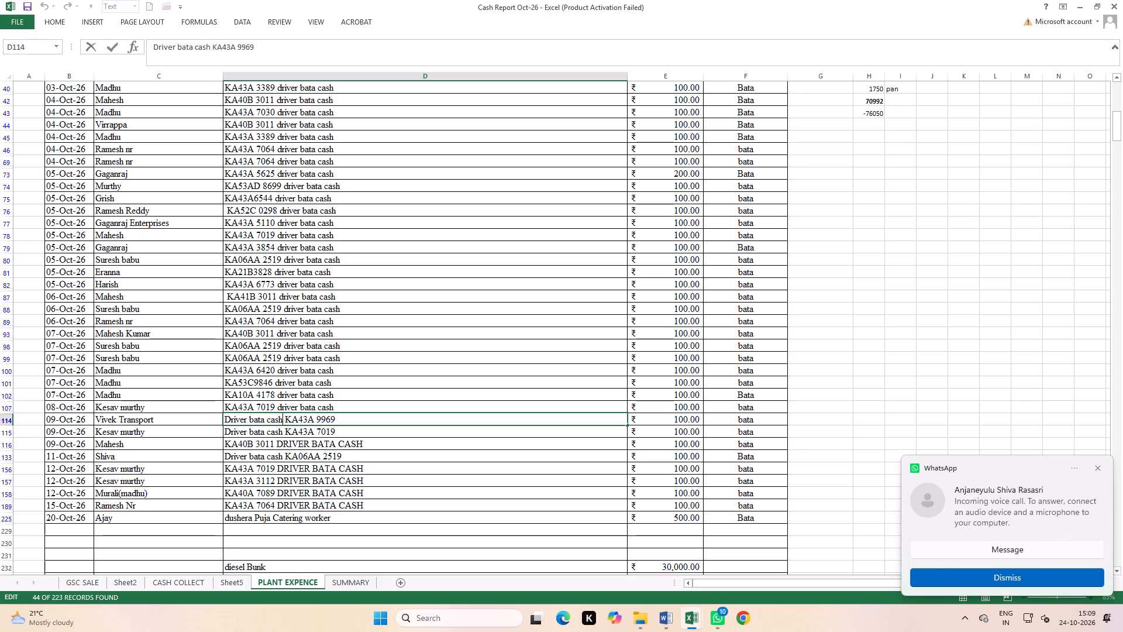
{"action": "key", "text": "BackSpace"}
{"action": "key", "text": "BackSpace"}
{"action": "key", "text": "BackSpace"}
{"action": "key", "text": "BackSpace"}
{"action": "key", "text": "BackSpace"}
{"action": "key", "text": "BackSpace"}
{"action": "key", "text": "BackSpace"}
{"action": "key", "text": "BackSpace"}
{"action": "key", "text": "BackSpace"}
{"action": "key", "text": "BackSpace"}
{"action": "key", "text": "BackSpace"}
{"action": "key", "text": "BackSpace"}
{"action": "key", "text": "BackSpace"}
{"action": "key", "text": "BackSpace"}
{"action": "key", "text": "BackSpace"}
{"action": "key", "text": "BackSpace"}
{"action": "key", "text": "BackSpace"}
{"action": "key", "text": "BackSpace"}
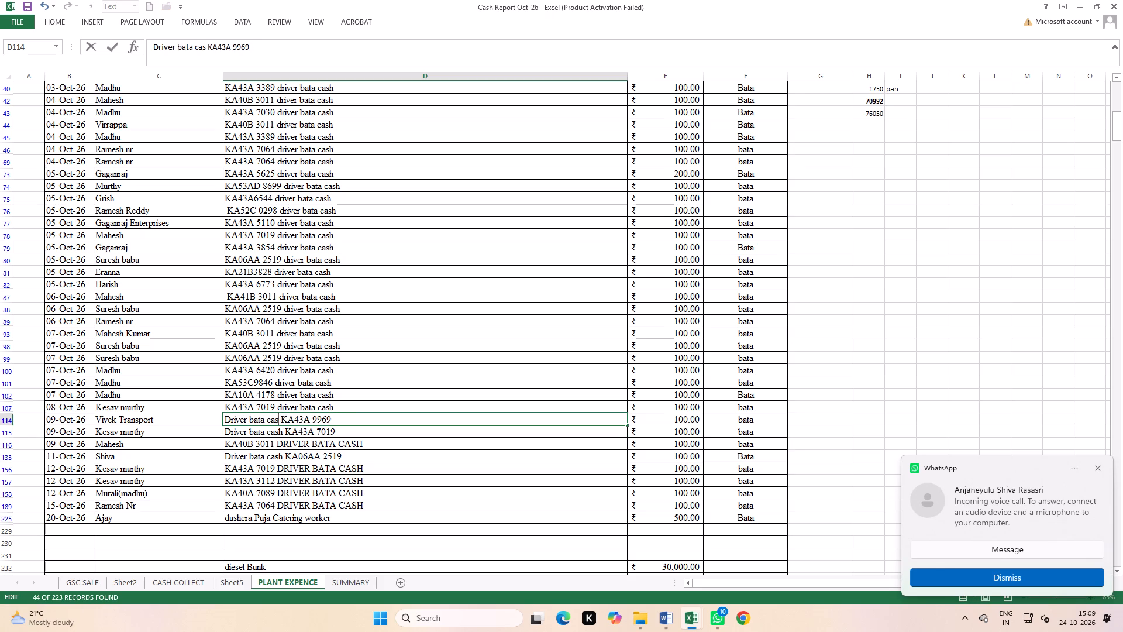
{"action": "left_click", "coordinate": [316, 406]}
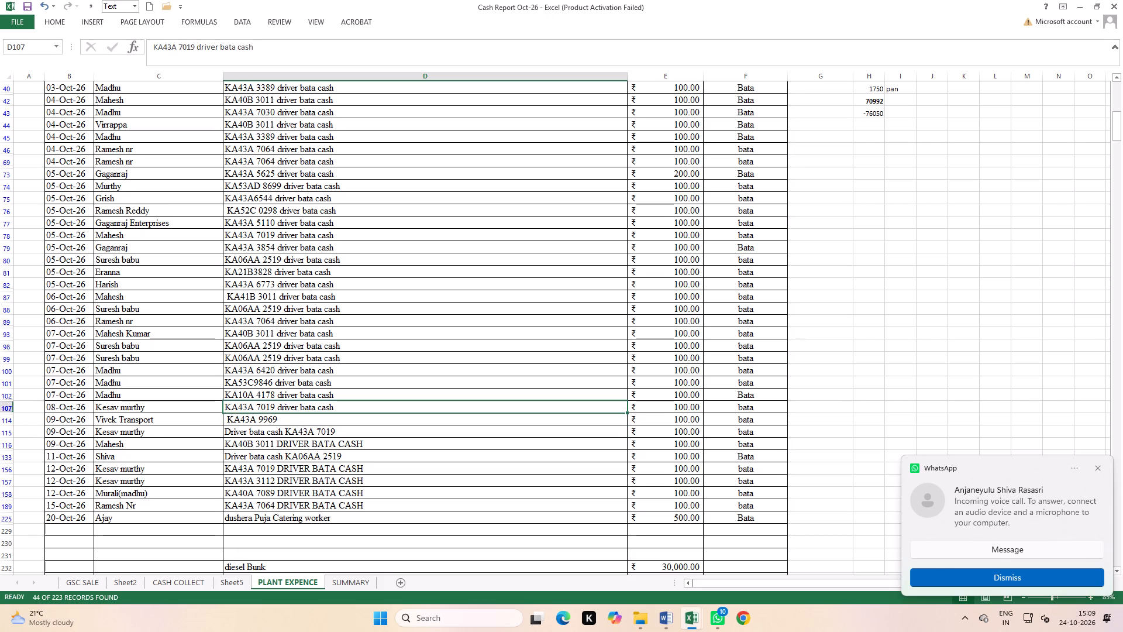
{"action": "double_click", "coordinate": [298, 423]}
{"action": "double_click", "coordinate": [299, 420]}
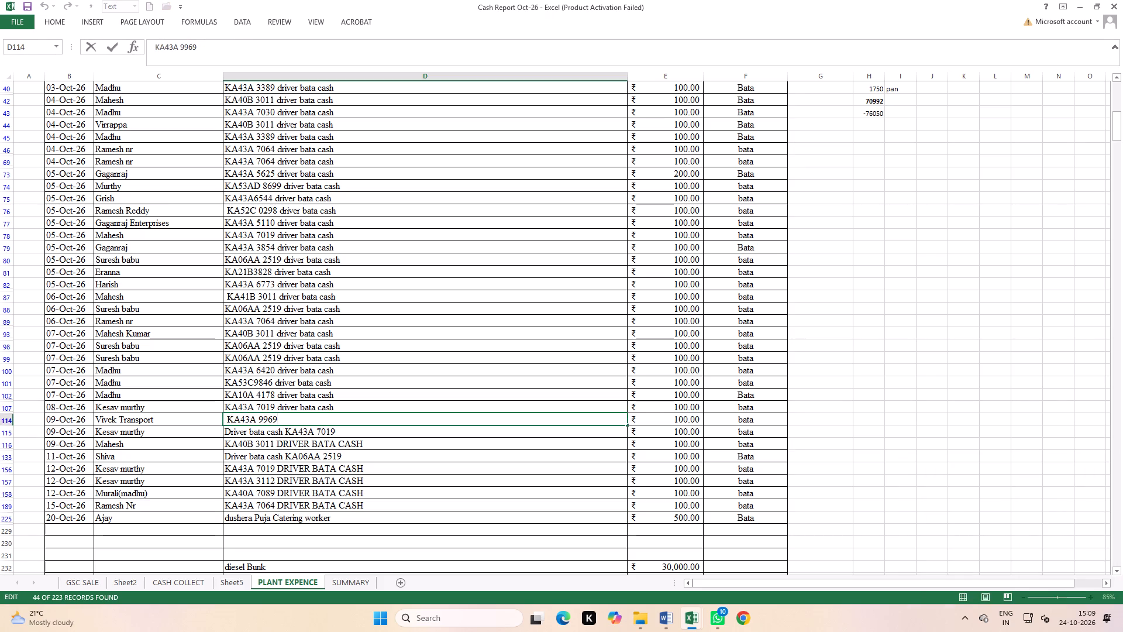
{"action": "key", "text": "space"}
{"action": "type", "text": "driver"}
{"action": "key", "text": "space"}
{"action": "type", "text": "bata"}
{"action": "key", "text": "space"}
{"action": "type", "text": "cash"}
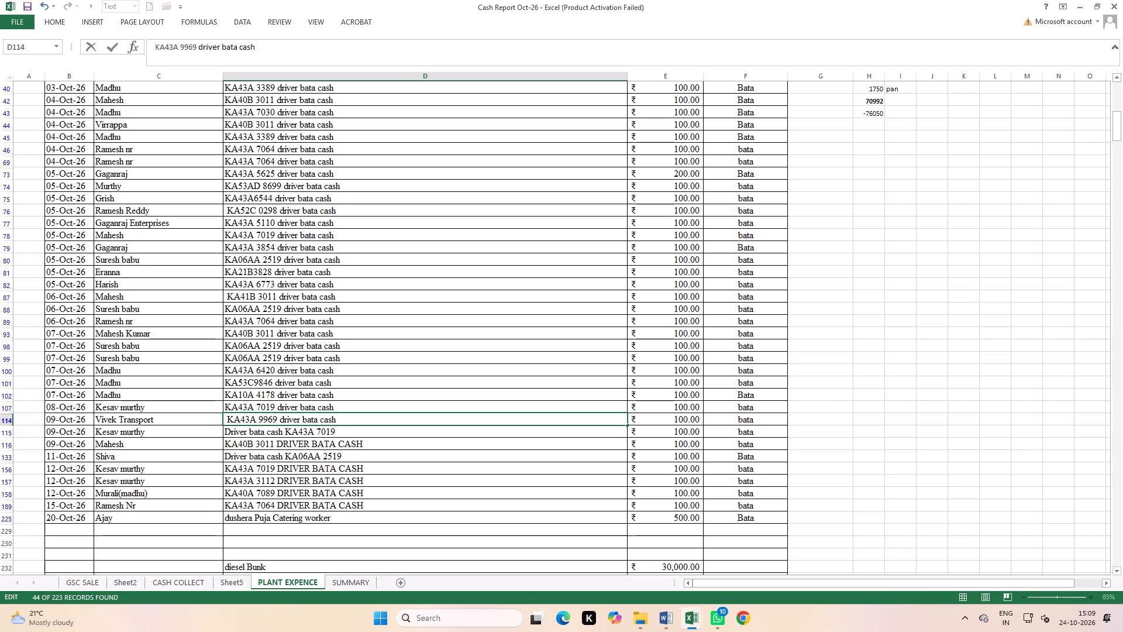
Delete the leading "Driver bata cash" wording before the vehicle number in D115.
{"action": "double_click", "coordinate": [285, 431]}
{"action": "key", "text": "BackSpace"}
{"action": "key", "text": "BackSpace"}
{"action": "key", "text": "BackSpace"}
{"action": "key", "text": "BackSpace"}
{"action": "key", "text": "BackSpace"}
{"action": "key", "text": "BackSpace"}
{"action": "key", "text": "BackSpace"}
{"action": "key", "text": "BackSpace"}
{"action": "key", "text": "BackSpace"}
{"action": "key", "text": "BackSpace"}
{"action": "key", "text": "BackSpace"}
{"action": "key", "text": "BackSpace"}
{"action": "key", "text": "BackSpace"}
{"action": "key", "text": "BackSpace"}
{"action": "key", "text": "BackSpace"}
{"action": "key", "text": "BackSpace"}
{"action": "key", "text": "BackSpace"}
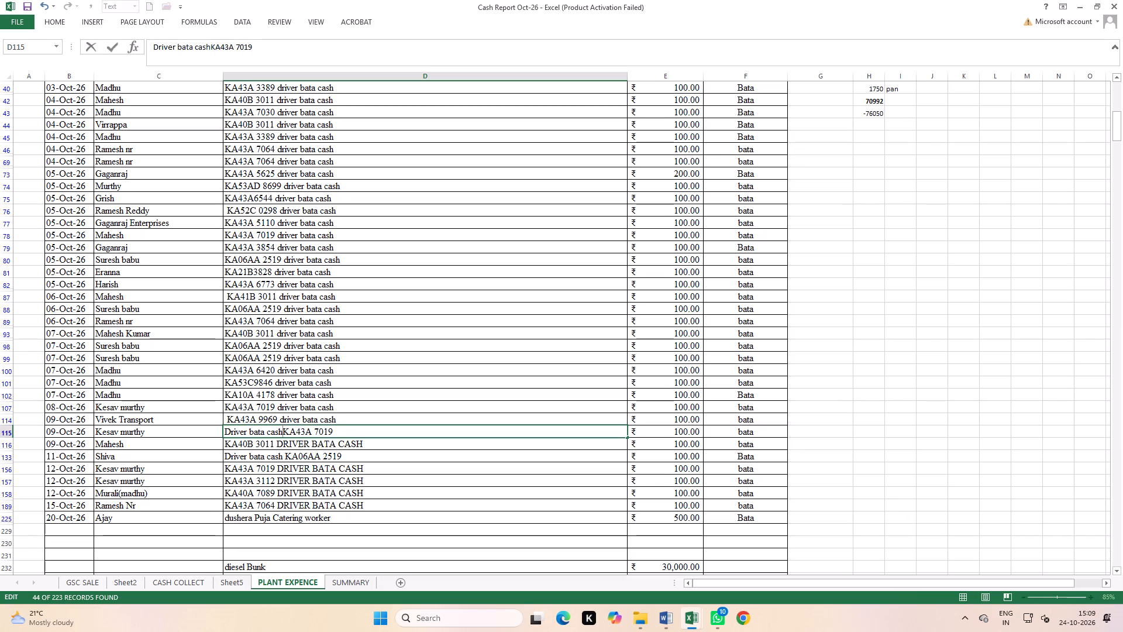
{"action": "left_click", "coordinate": [285, 431]}
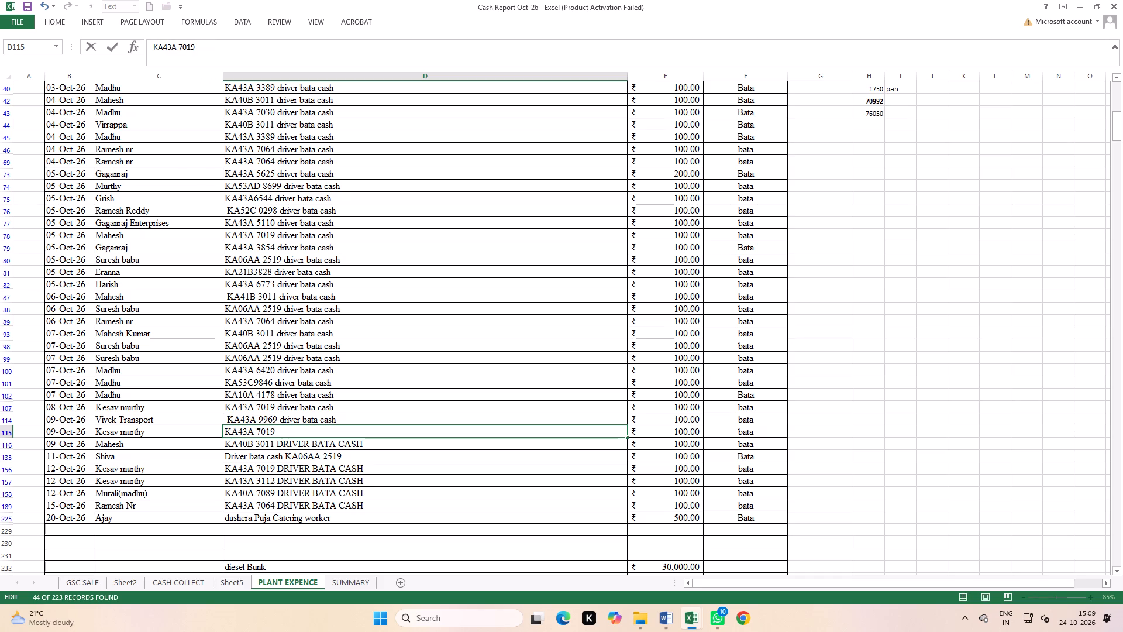
{"action": "key", "text": "space"}
{"action": "type", "text": "dri"}
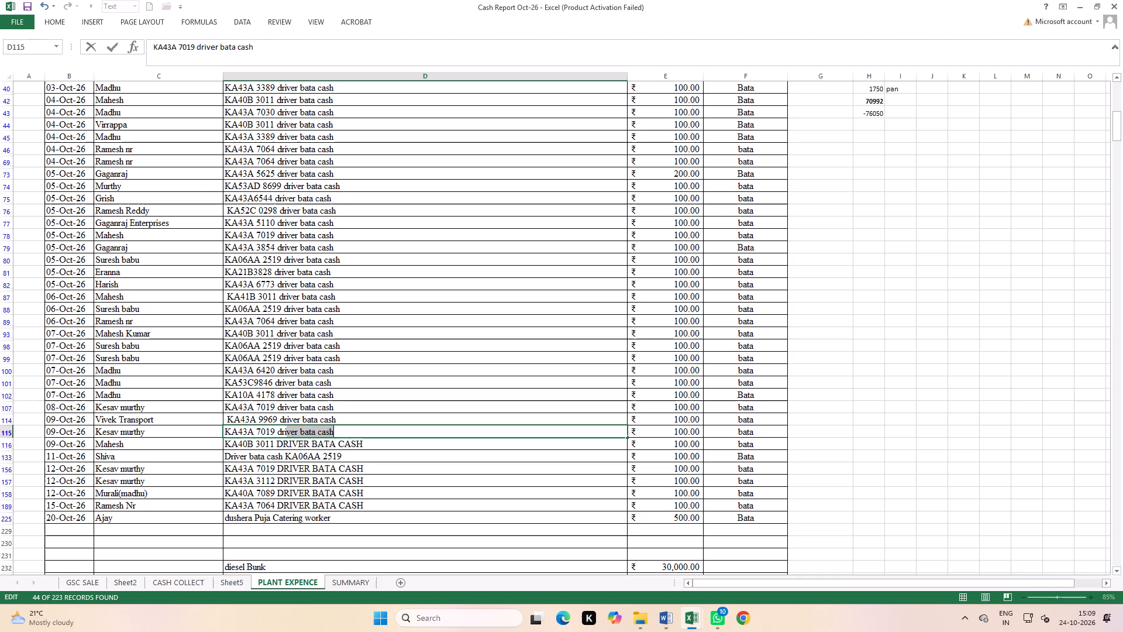
{"action": "left_click", "coordinate": [308, 476]}
Replace the uppercase wording after the vehicle number in D116 with lowercase "driver bata cash".
{"action": "left_click", "coordinate": [278, 445]}
{"action": "left_click_drag", "start_coordinate": [278, 445], "coordinate": [350, 445]}
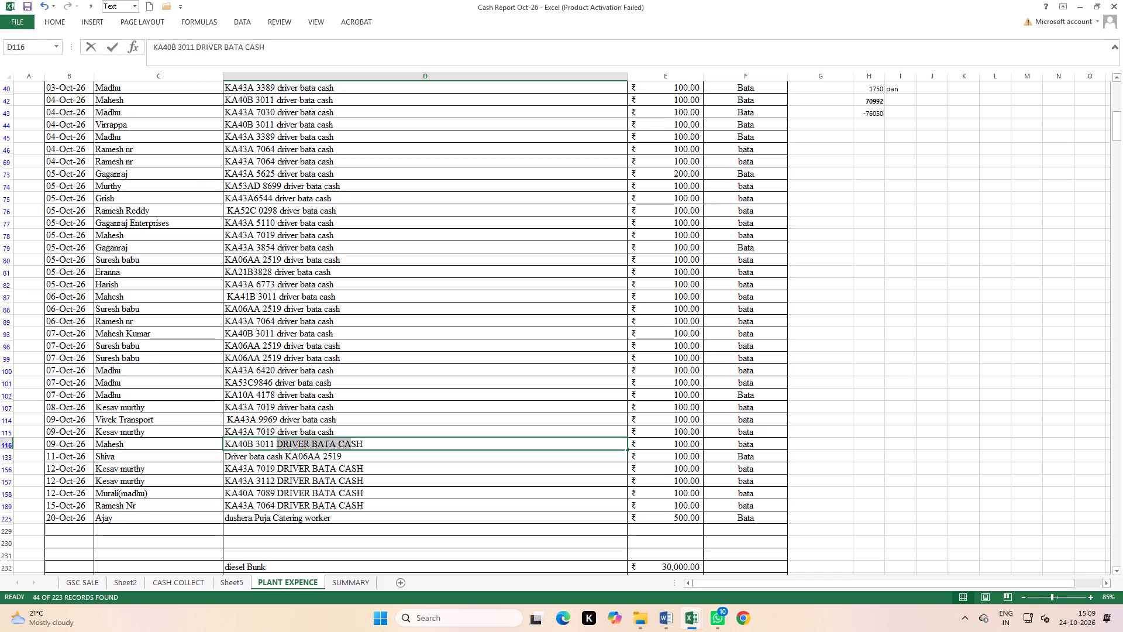
{"action": "left_click_drag", "start_coordinate": [350, 445], "coordinate": [367, 445]}
{"action": "key", "text": "d"}
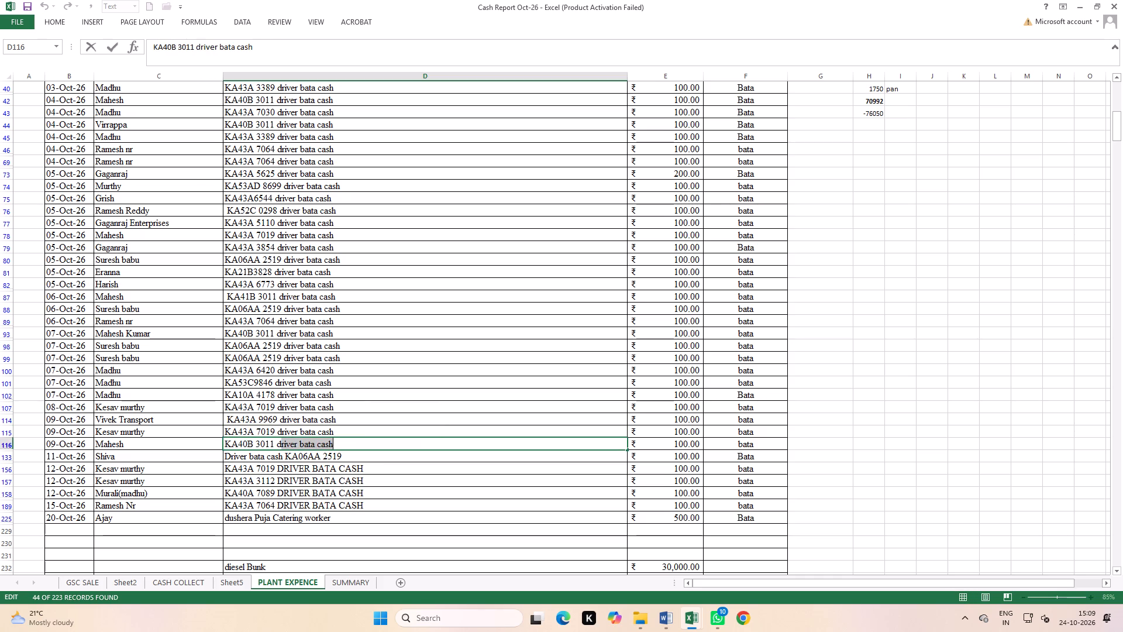
{"action": "left_click", "coordinate": [360, 470]}
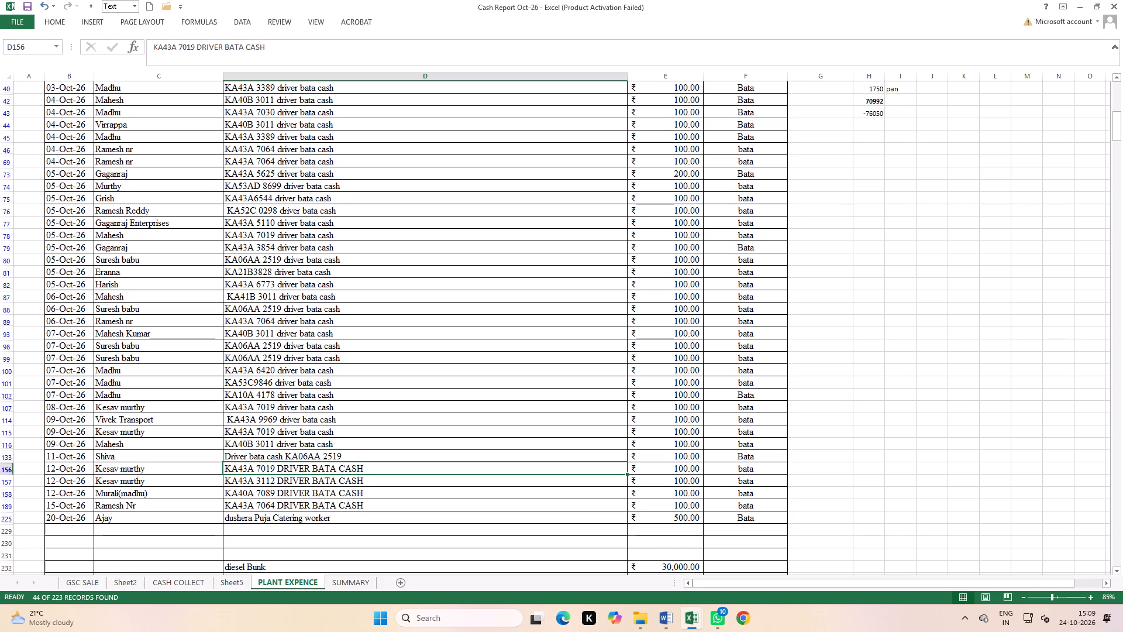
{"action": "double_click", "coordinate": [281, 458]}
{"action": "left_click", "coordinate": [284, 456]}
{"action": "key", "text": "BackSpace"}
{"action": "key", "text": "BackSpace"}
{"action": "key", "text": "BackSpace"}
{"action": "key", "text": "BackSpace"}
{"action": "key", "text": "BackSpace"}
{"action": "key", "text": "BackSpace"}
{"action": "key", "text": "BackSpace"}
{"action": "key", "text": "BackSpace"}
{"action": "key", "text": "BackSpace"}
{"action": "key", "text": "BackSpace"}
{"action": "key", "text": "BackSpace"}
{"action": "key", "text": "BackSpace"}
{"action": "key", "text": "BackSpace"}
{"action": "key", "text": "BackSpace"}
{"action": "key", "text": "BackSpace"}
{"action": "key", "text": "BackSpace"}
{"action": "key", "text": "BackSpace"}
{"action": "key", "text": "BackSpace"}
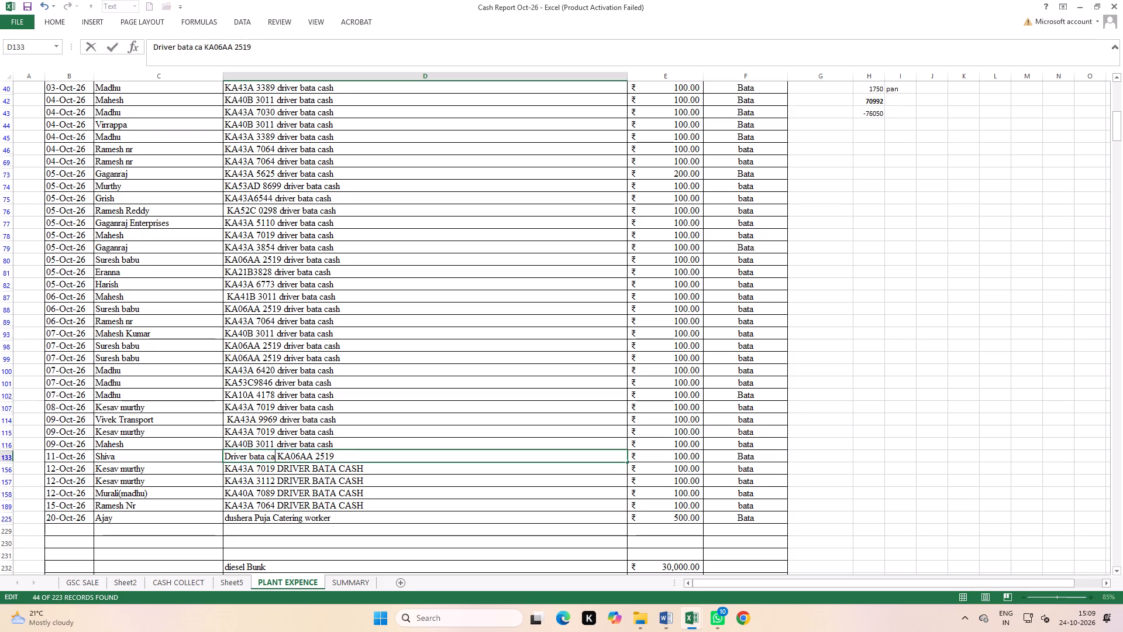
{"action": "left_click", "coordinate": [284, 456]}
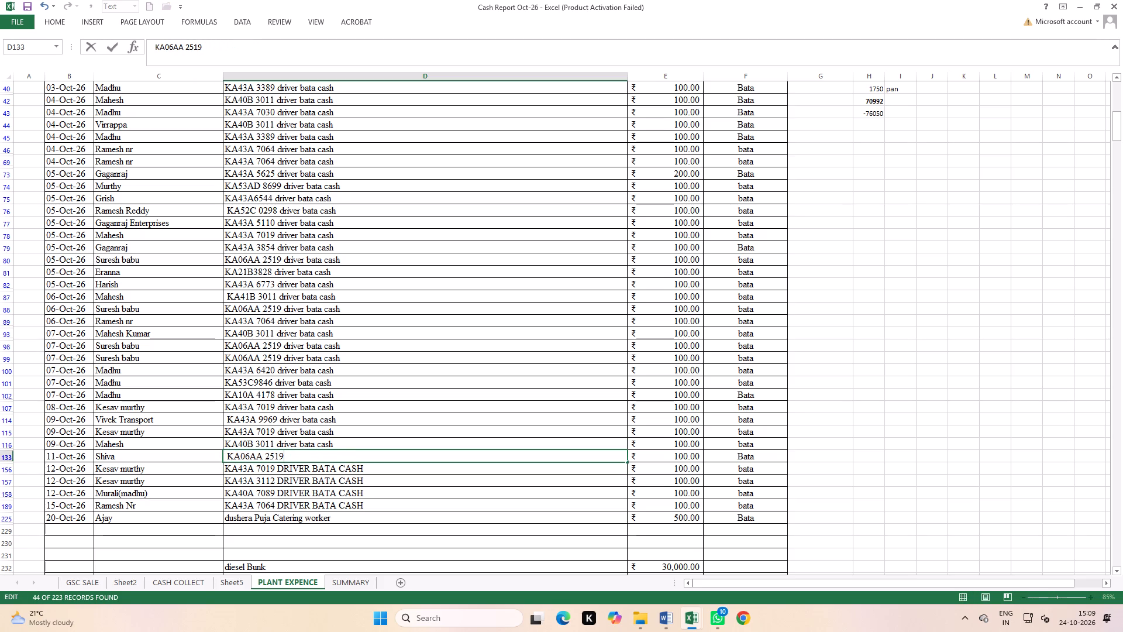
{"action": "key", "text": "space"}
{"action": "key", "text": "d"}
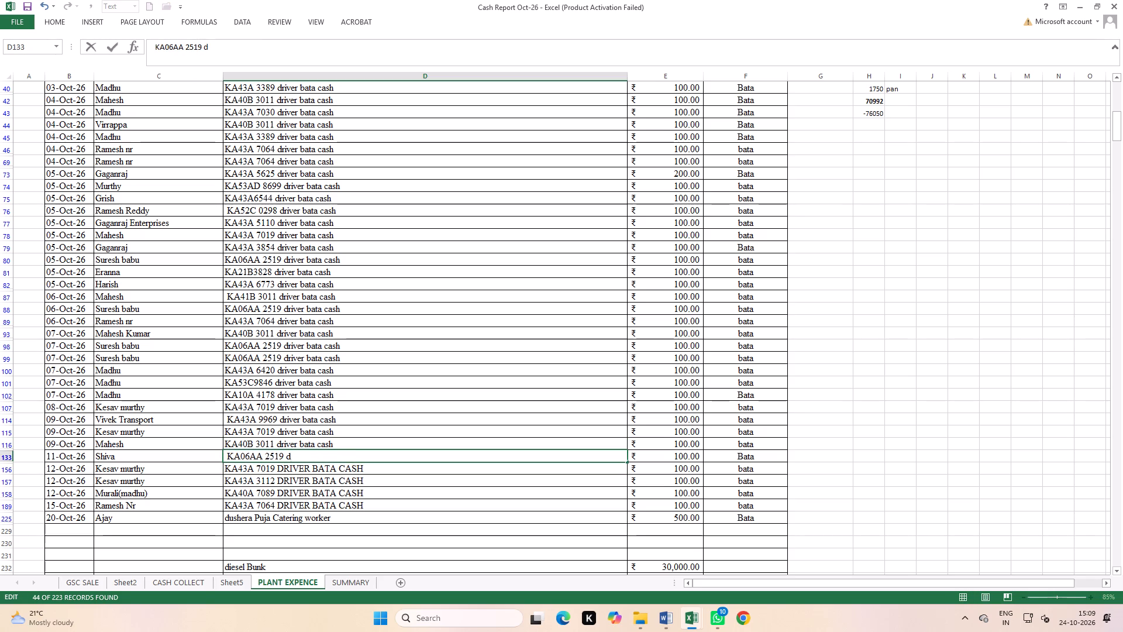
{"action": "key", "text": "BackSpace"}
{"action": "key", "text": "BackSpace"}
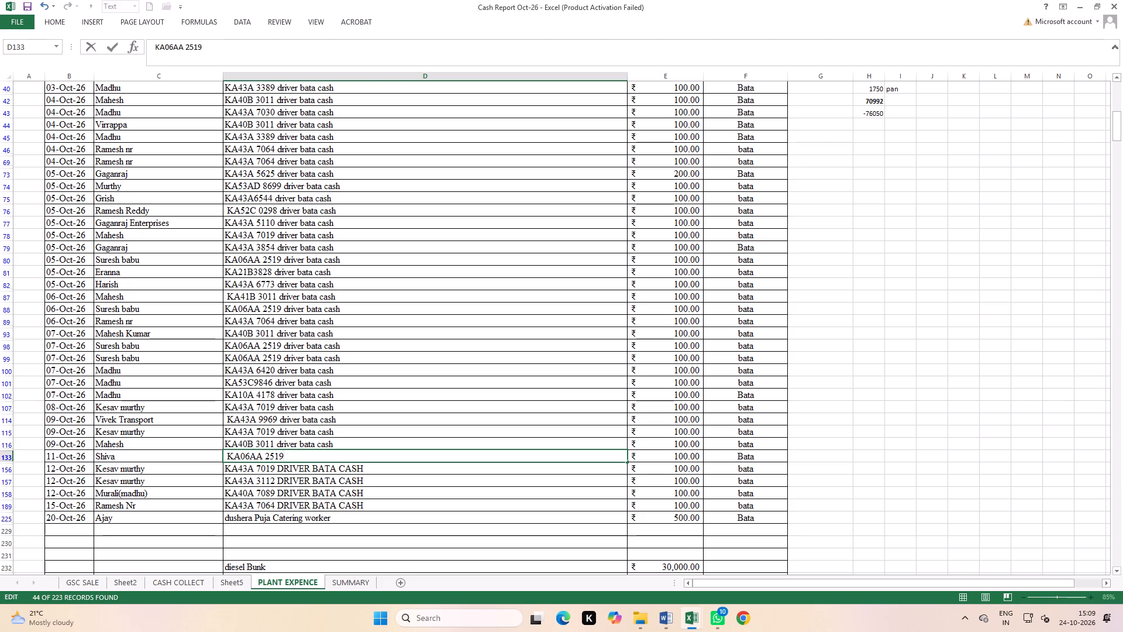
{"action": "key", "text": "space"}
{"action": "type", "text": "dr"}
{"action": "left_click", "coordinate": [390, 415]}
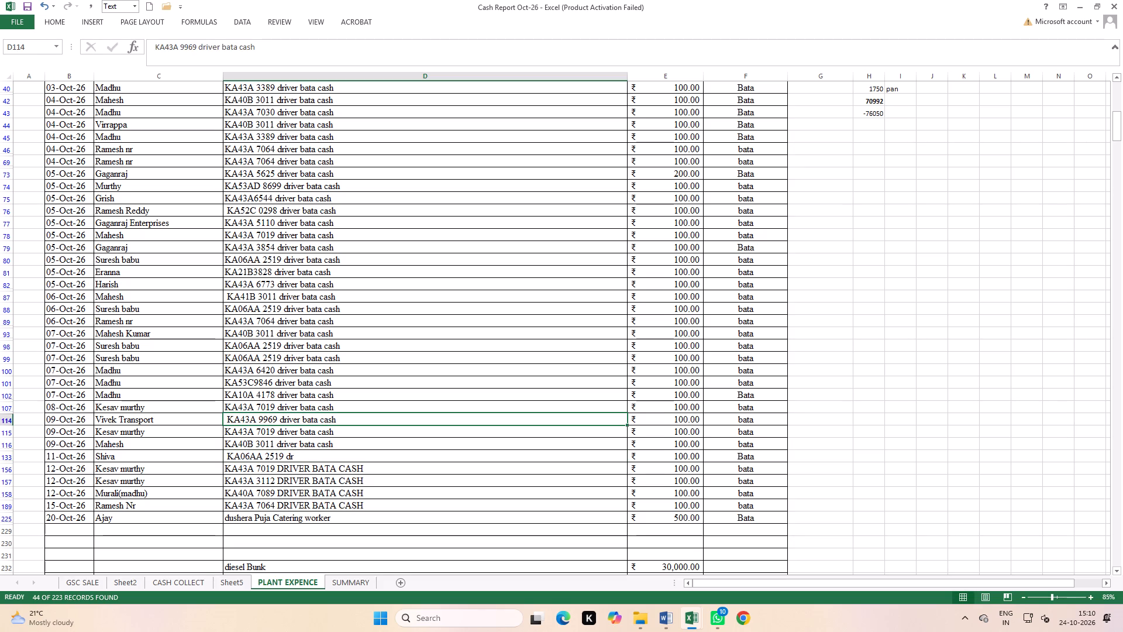
{"action": "left_click", "coordinate": [277, 259]}
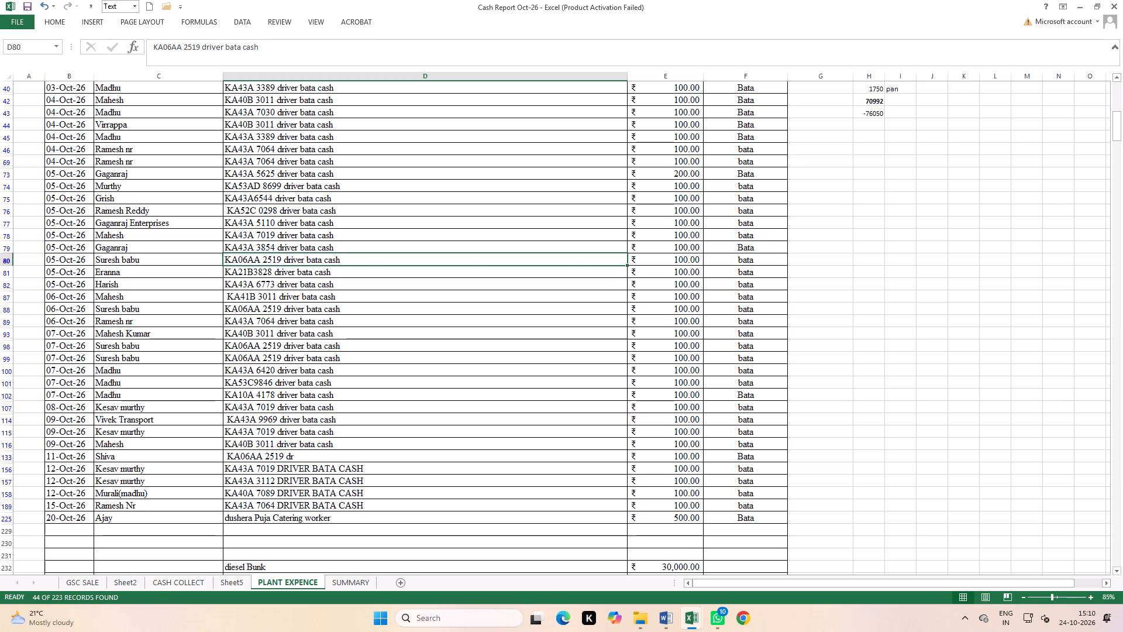
{"action": "key", "text": "ctrl+c"}
{"action": "left_click", "coordinate": [282, 458]}
{"action": "key", "text": "ctrl+v"}
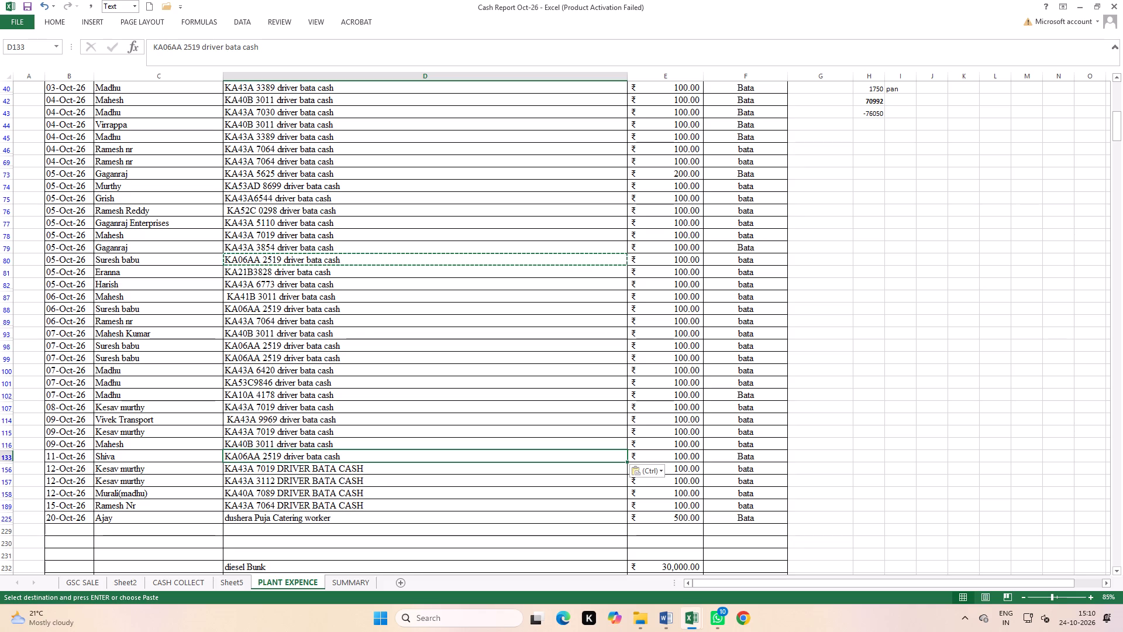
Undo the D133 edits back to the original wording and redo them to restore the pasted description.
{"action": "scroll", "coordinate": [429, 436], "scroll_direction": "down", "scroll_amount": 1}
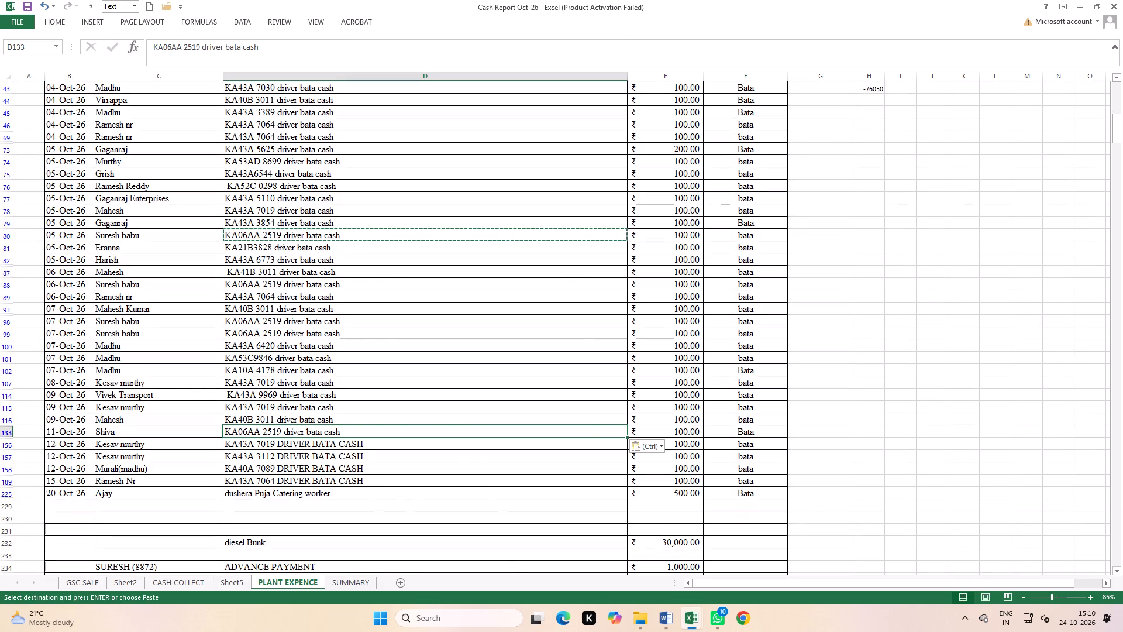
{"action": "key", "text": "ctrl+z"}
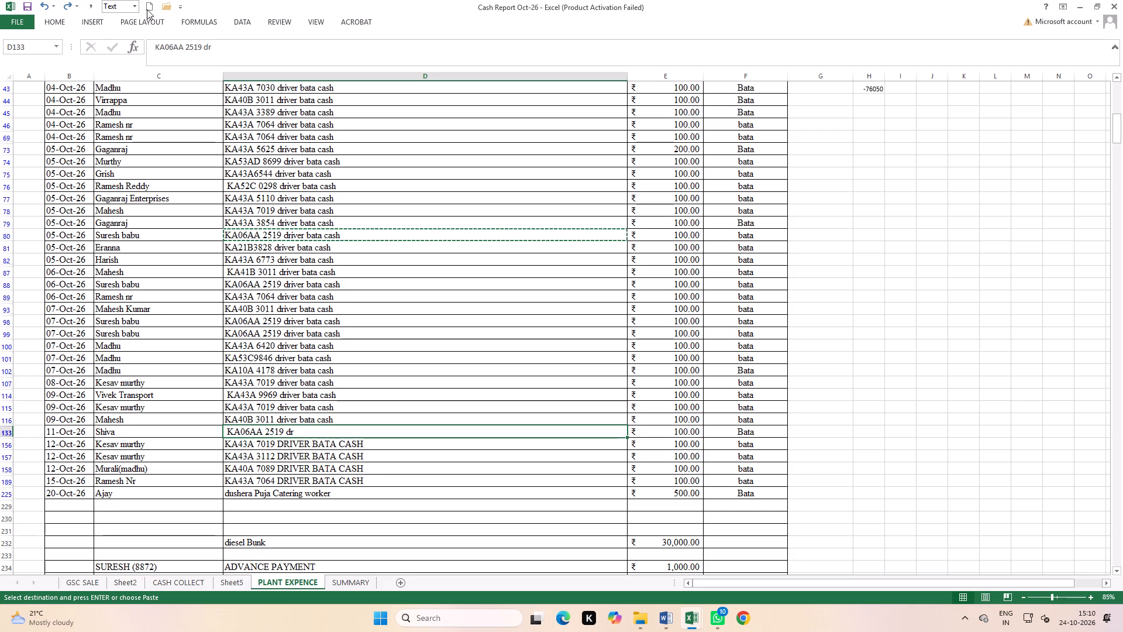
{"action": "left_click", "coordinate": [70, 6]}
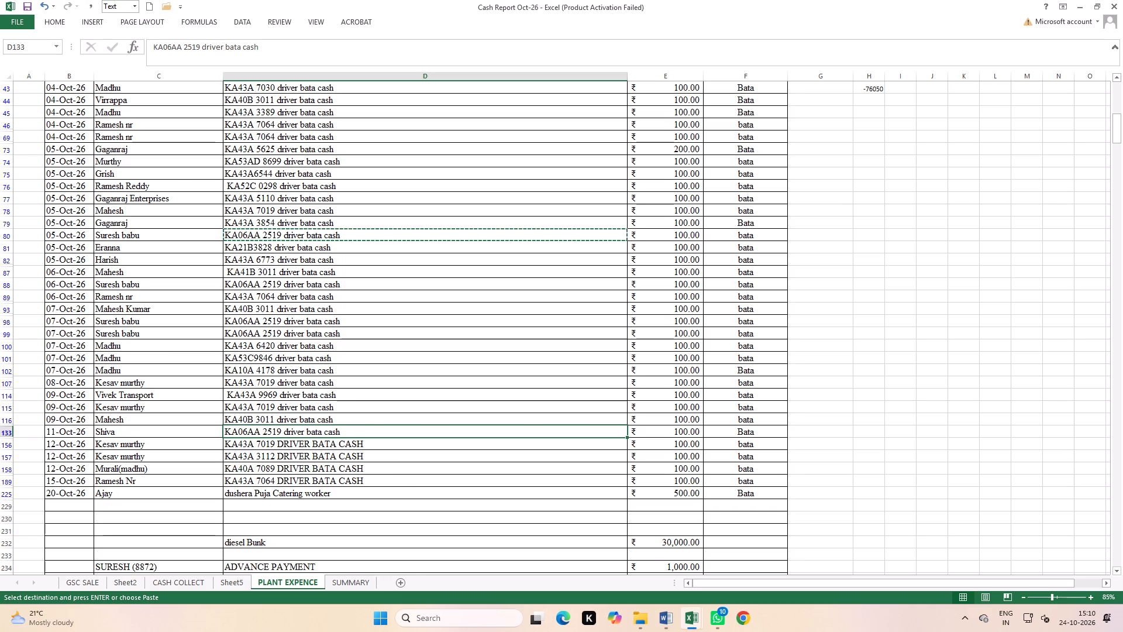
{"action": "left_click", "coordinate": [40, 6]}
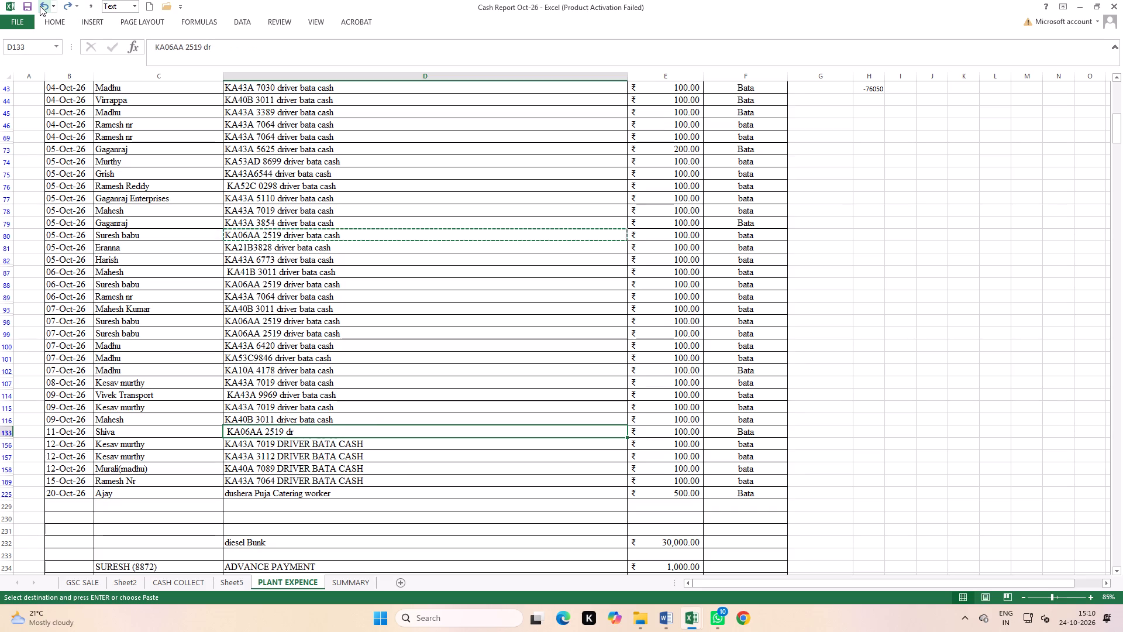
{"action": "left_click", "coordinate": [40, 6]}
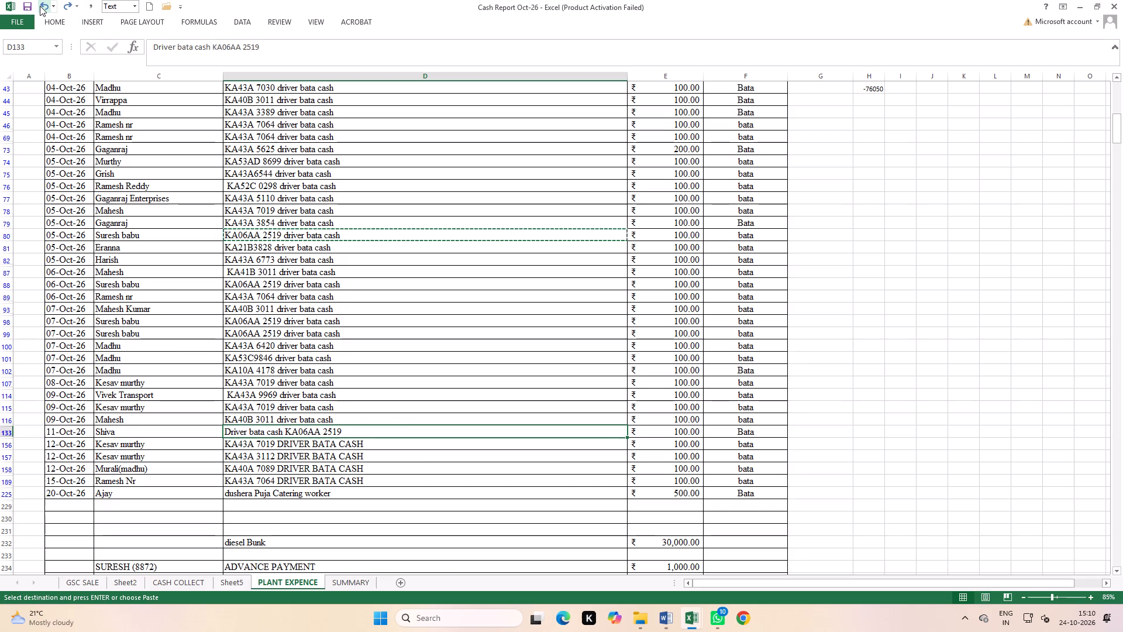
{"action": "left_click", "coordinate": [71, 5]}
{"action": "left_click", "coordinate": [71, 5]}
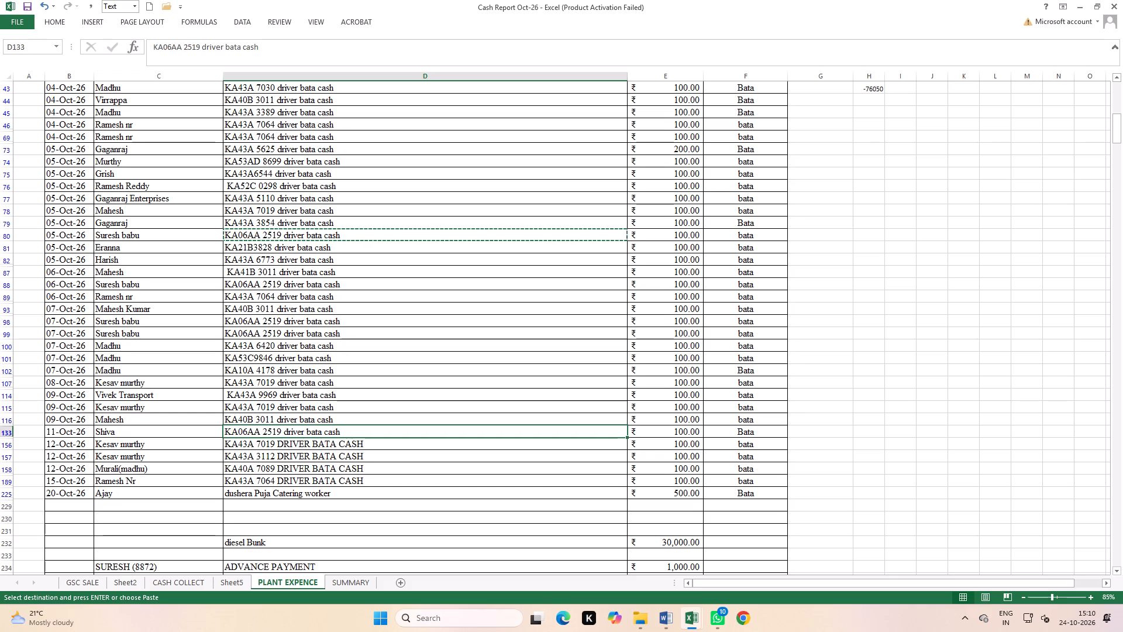
Save the workbook.
{"action": "left_click", "coordinate": [452, 472]}
{"action": "double_click", "coordinate": [25, 4]}
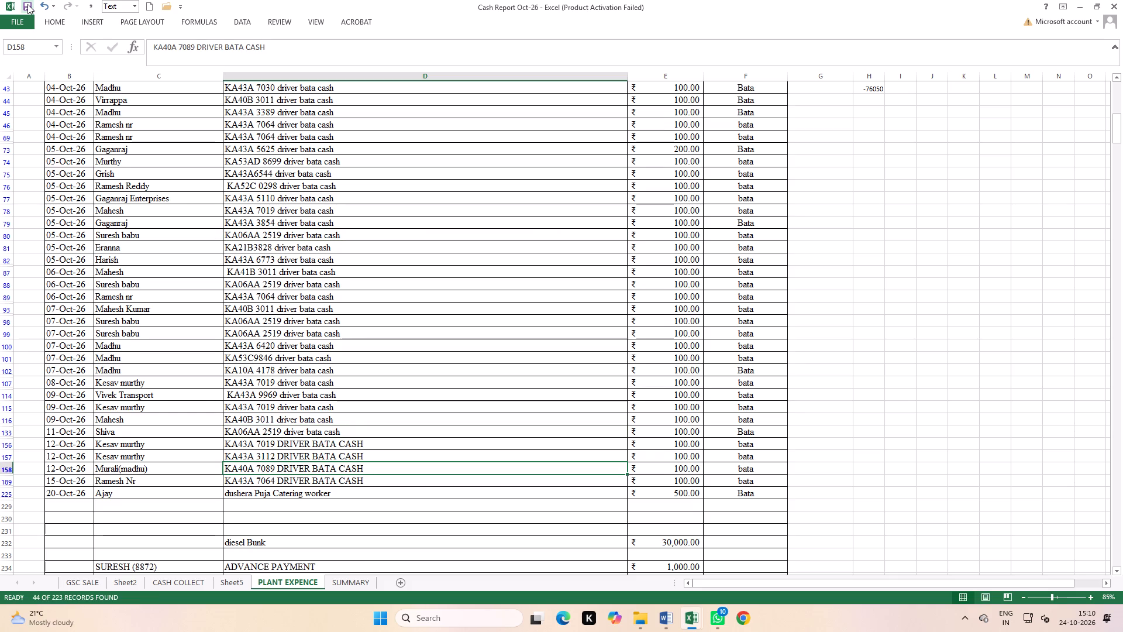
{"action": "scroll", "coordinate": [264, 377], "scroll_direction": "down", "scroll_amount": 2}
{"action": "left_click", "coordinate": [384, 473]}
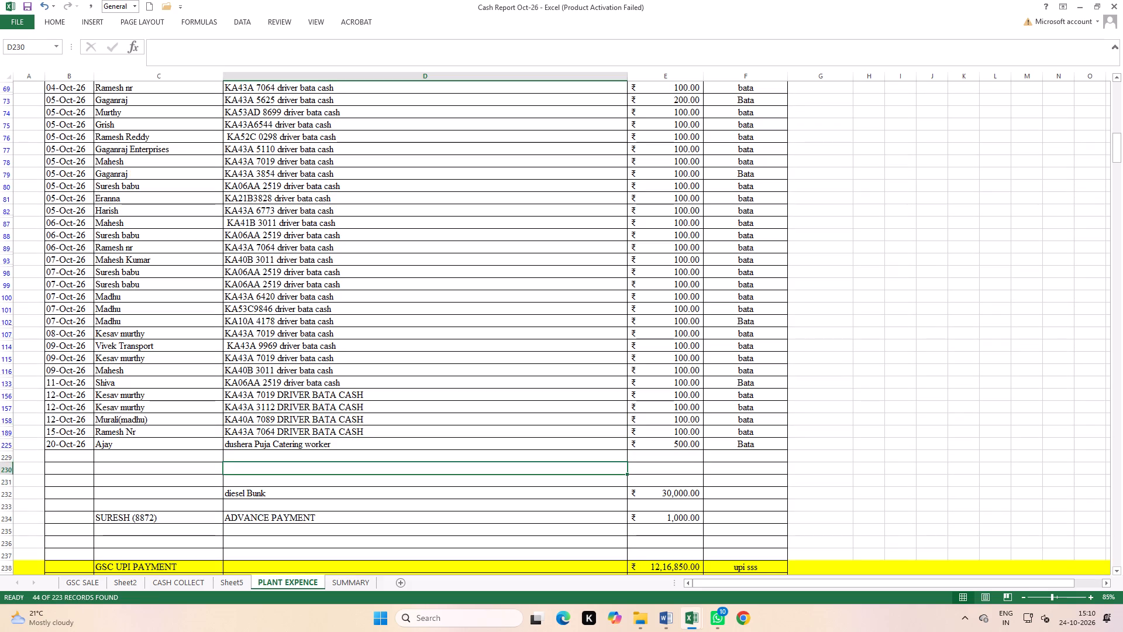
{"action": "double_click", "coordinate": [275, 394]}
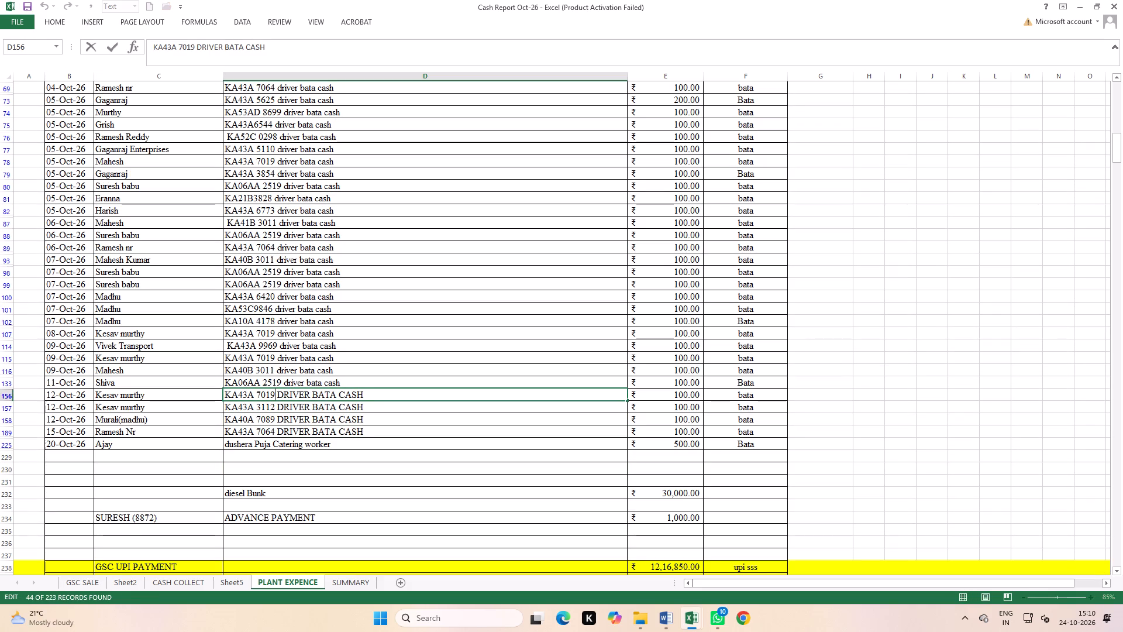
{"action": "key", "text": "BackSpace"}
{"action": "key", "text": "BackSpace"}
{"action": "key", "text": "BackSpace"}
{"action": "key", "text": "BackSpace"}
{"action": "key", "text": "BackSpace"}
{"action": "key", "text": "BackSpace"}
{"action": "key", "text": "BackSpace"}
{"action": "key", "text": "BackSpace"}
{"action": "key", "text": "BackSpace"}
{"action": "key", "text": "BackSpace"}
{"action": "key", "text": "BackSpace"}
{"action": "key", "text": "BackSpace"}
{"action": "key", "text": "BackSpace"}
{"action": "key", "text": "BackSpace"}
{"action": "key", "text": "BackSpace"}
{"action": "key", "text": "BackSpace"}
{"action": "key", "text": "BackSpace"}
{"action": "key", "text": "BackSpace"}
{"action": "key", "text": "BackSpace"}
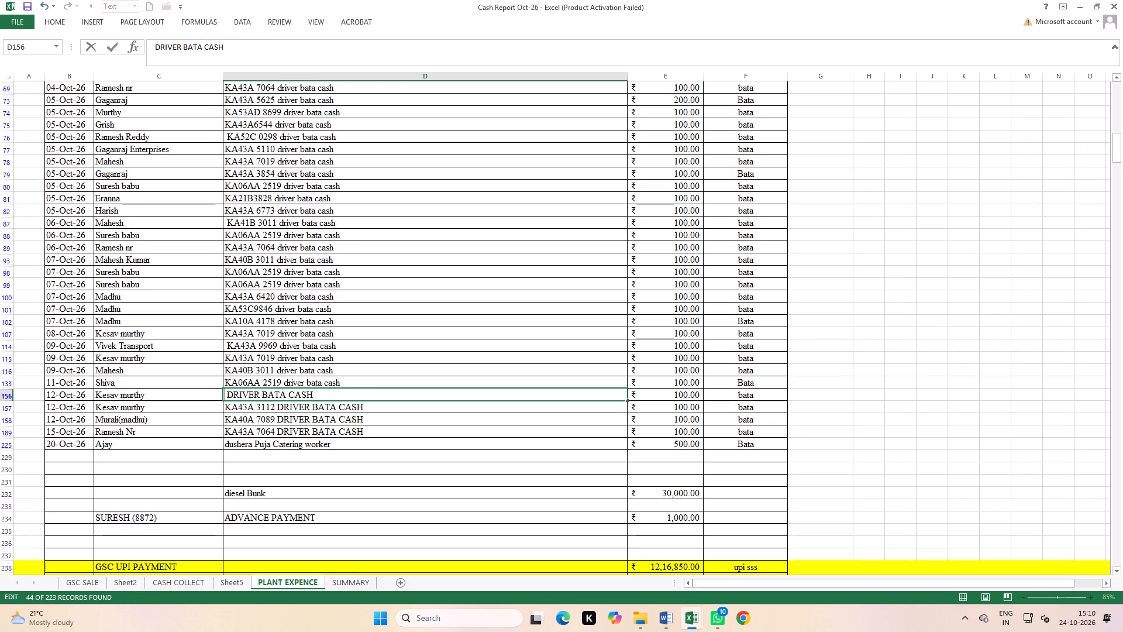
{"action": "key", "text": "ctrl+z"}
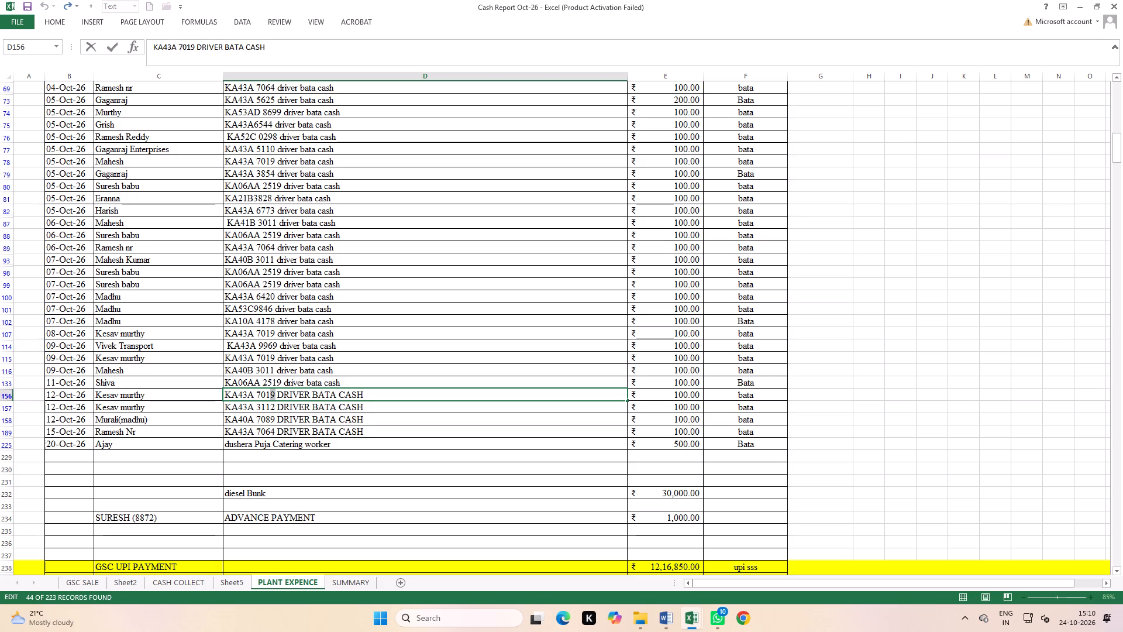
Replace the uppercase wording after the vehicle number in D156 with lowercase "driver bata cash".
{"action": "left_click", "coordinate": [278, 395]}
{"action": "left_click_drag", "start_coordinate": [278, 395], "coordinate": [350, 394]}
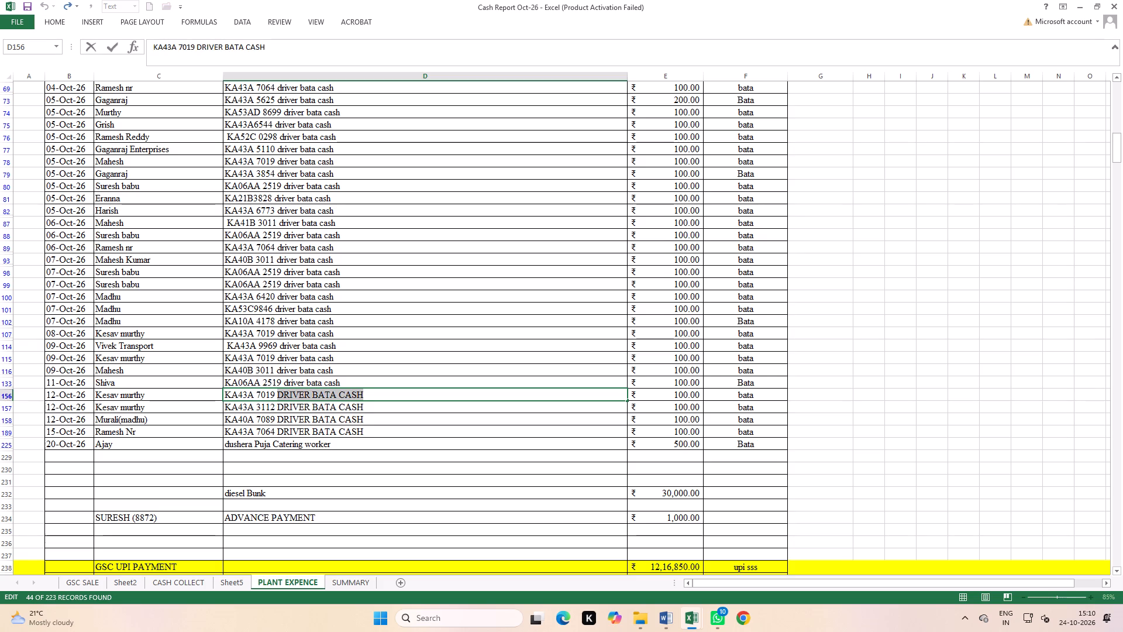
{"action": "left_click_drag", "start_coordinate": [350, 394], "coordinate": [362, 393]}
{"action": "key", "text": "d"}
{"action": "left_click", "coordinate": [376, 443]}
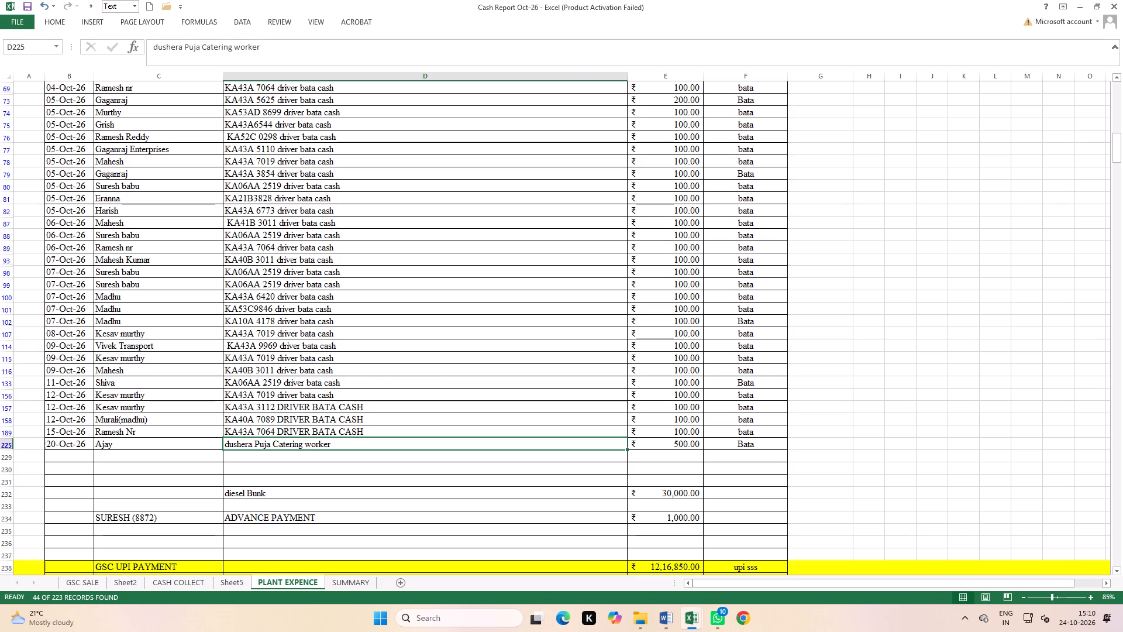
Replace the uppercase wording after the vehicle number in D157 with lowercase "driver bata cash".
{"action": "left_click", "coordinate": [284, 405]}
{"action": "double_click", "coordinate": [280, 406]}
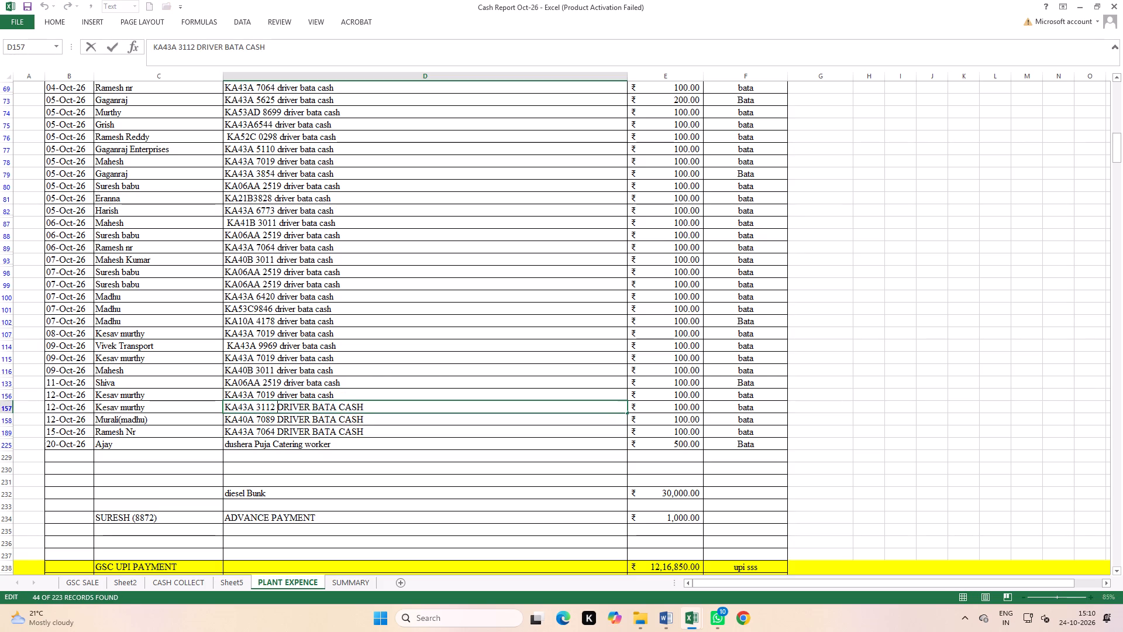
{"action": "left_click_drag", "start_coordinate": [280, 406], "coordinate": [364, 407]}
{"action": "key", "text": "d"}
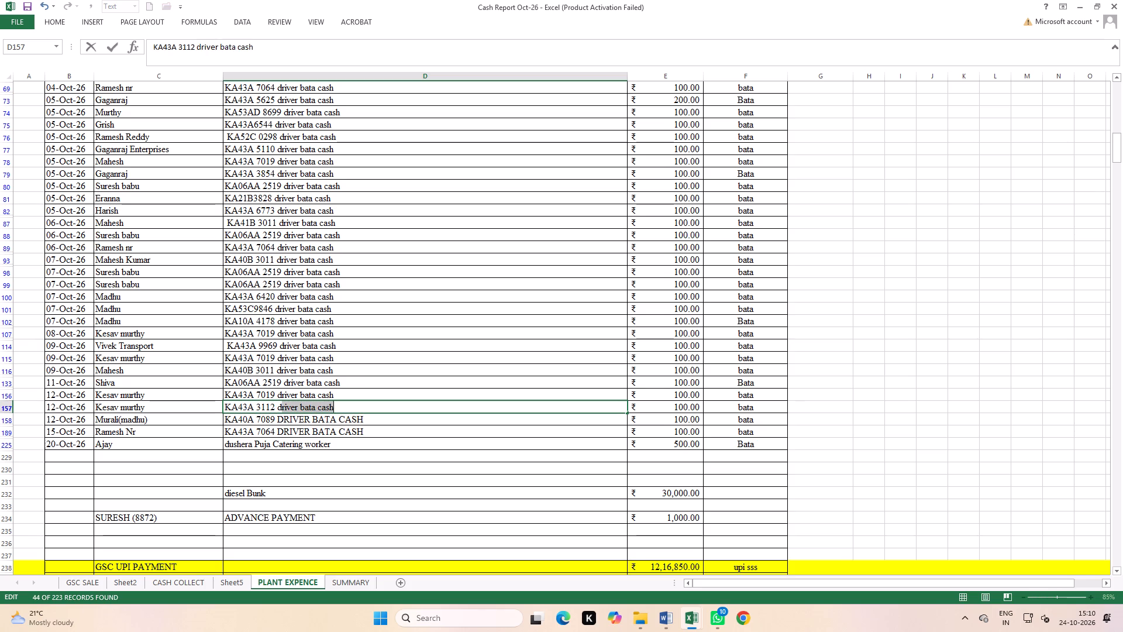
{"action": "left_click", "coordinate": [387, 455]}
Replace the uppercase wording after the vehicle number in D158 with lowercase "driver bata cash".
{"action": "left_click", "coordinate": [276, 418]}
{"action": "left_click_drag", "start_coordinate": [276, 418], "coordinate": [278, 418]}
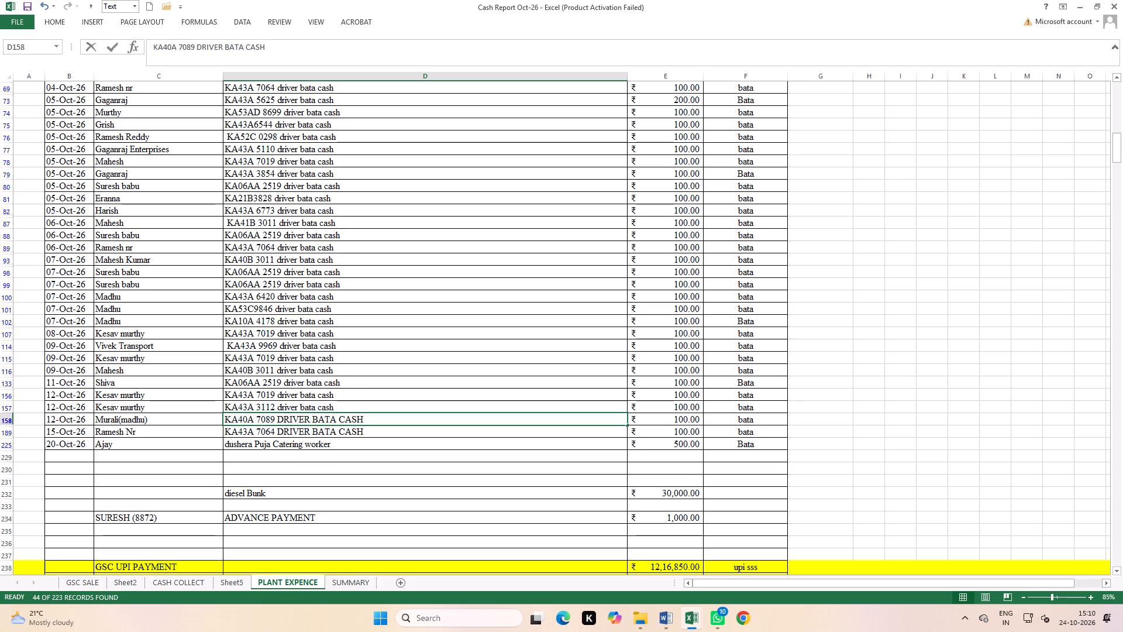
{"action": "left_click_drag", "start_coordinate": [278, 418], "coordinate": [363, 418]}
{"action": "key", "text": "d"}
{"action": "left_click", "coordinate": [354, 463]}
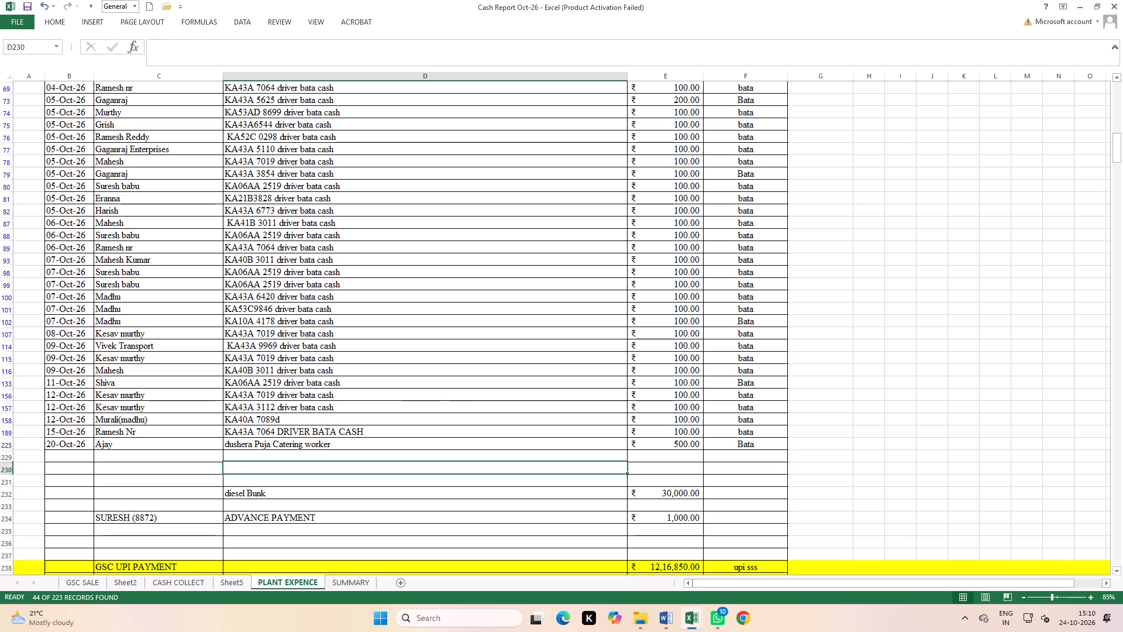
{"action": "double_click", "coordinate": [318, 420]}
{"action": "key", "text": "BackSpace"}
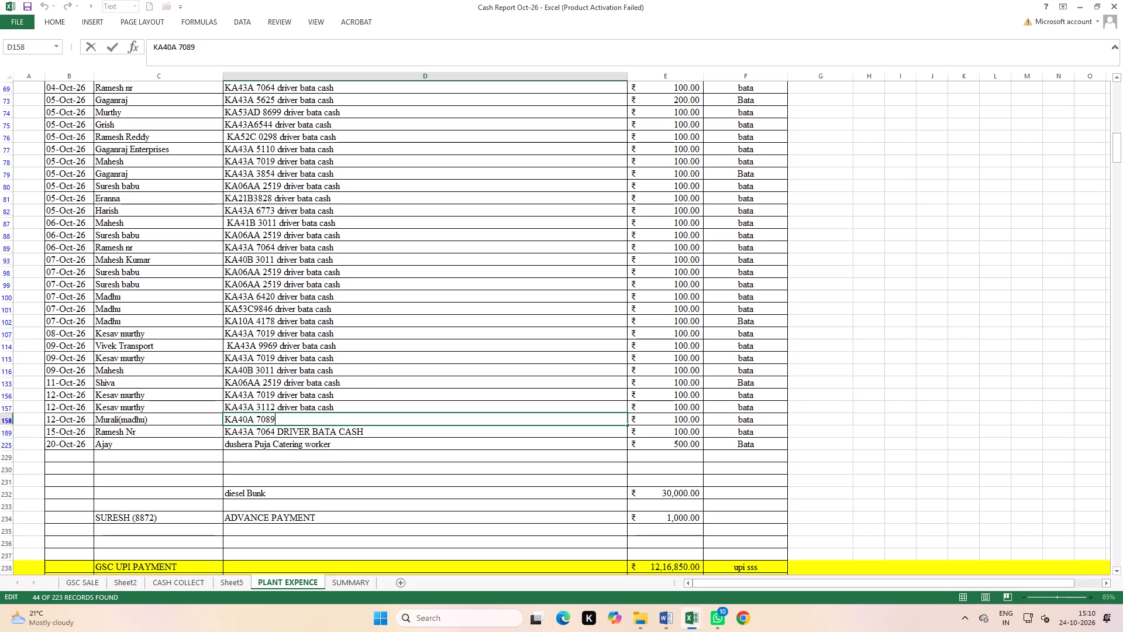
{"action": "key", "text": "space"}
{"action": "type", "text": "driver bata cash"}
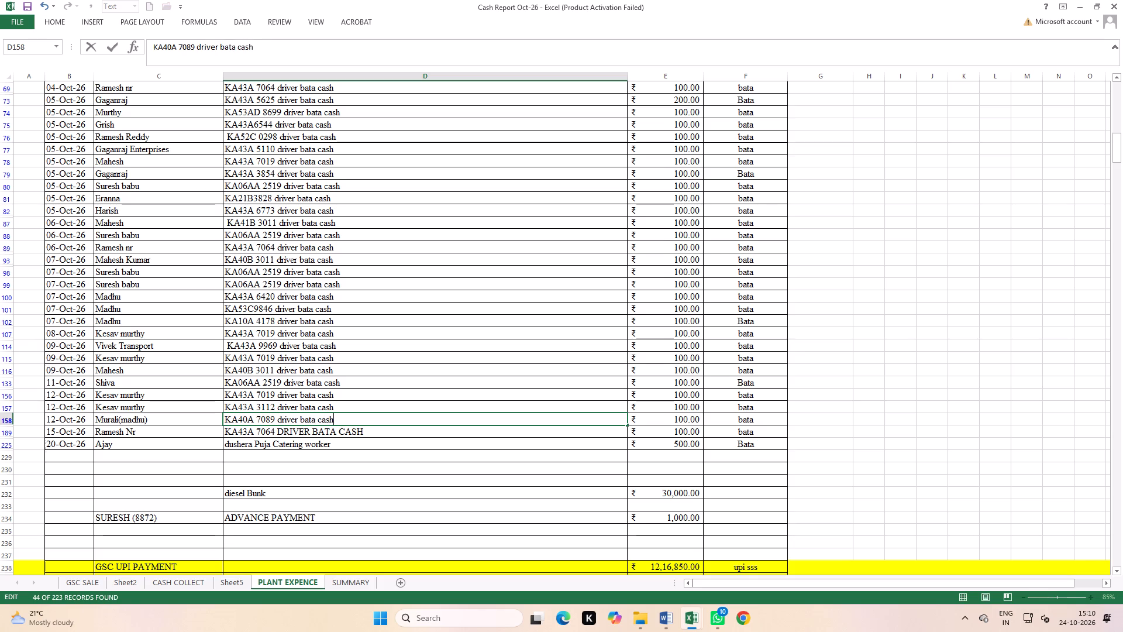
{"action": "left_click", "coordinate": [346, 461]}
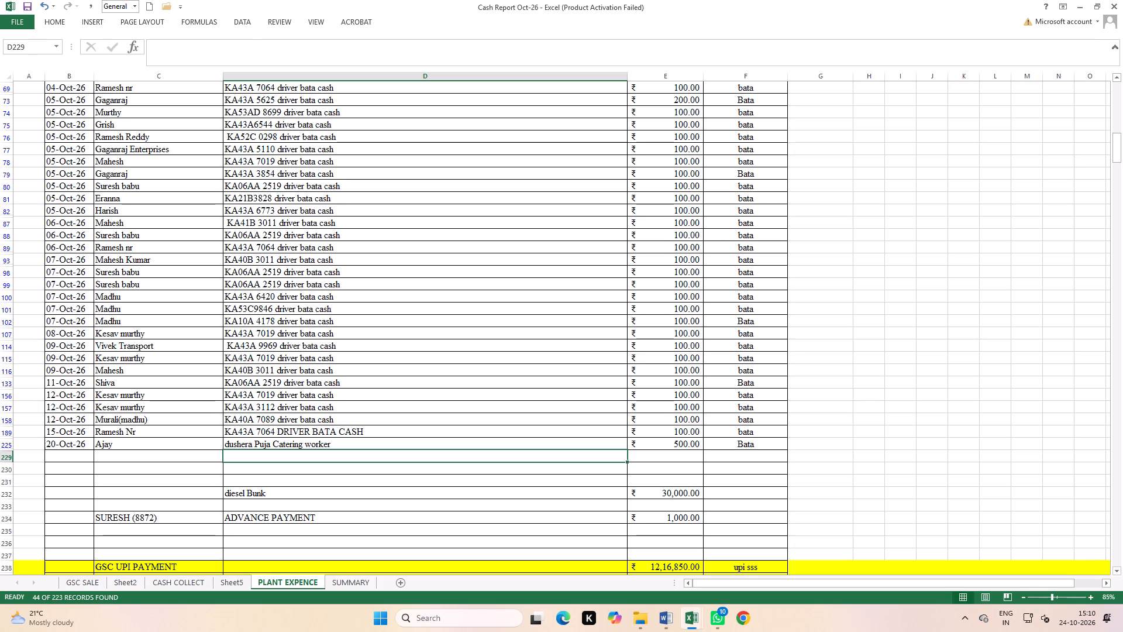
Replace the uppercase wording after the vehicle number in D189 with lowercase "driver bata cash".
{"action": "left_click", "coordinate": [280, 430]}
{"action": "left_click_drag", "start_coordinate": [280, 430], "coordinate": [341, 436]}
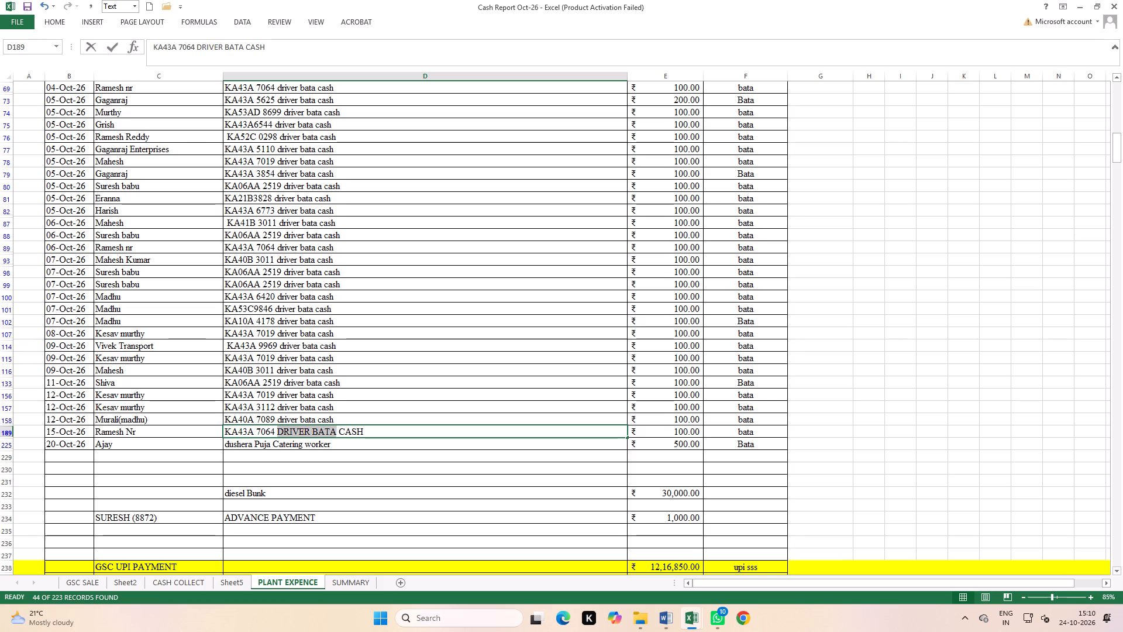
{"action": "left_click_drag", "start_coordinate": [341, 436], "coordinate": [362, 434]}
{"action": "key", "text": "d"}
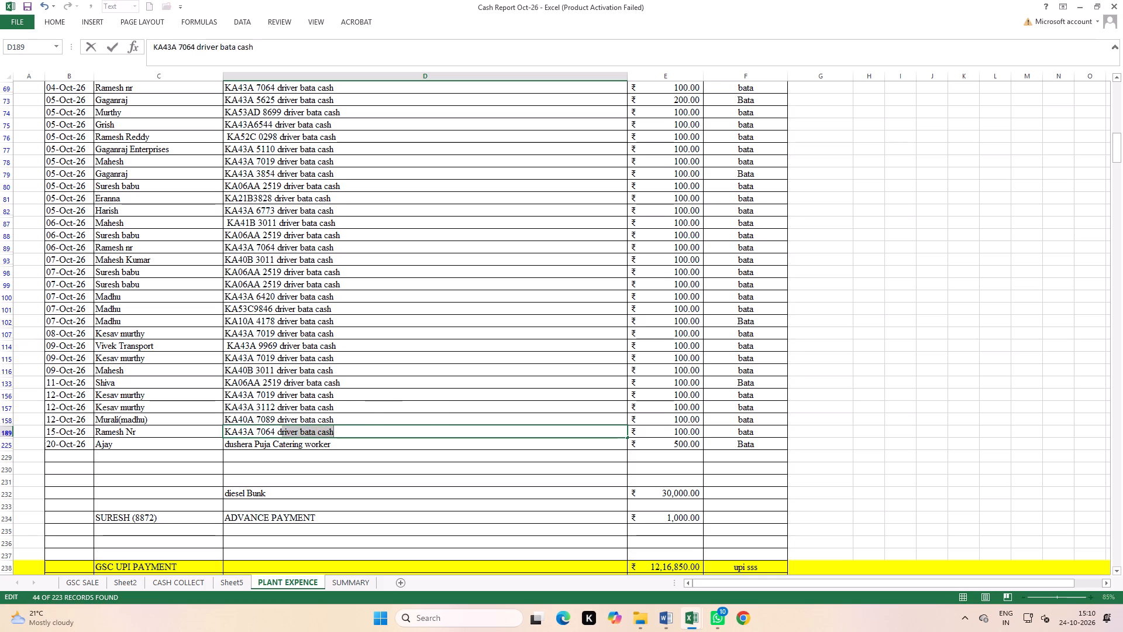
{"action": "left_click", "coordinate": [366, 475]}
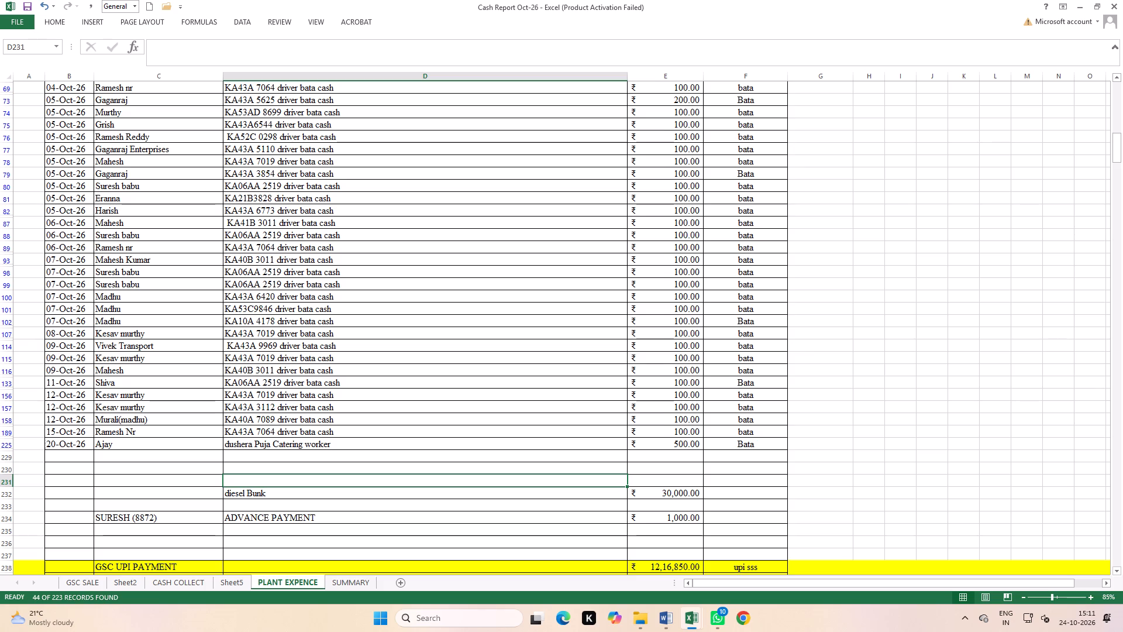
Filter the Remarks column to show only BIKE instead of bata and check that entry's particulars.
{"action": "scroll", "coordinate": [478, 310], "scroll_direction": "up", "scroll_amount": 9}
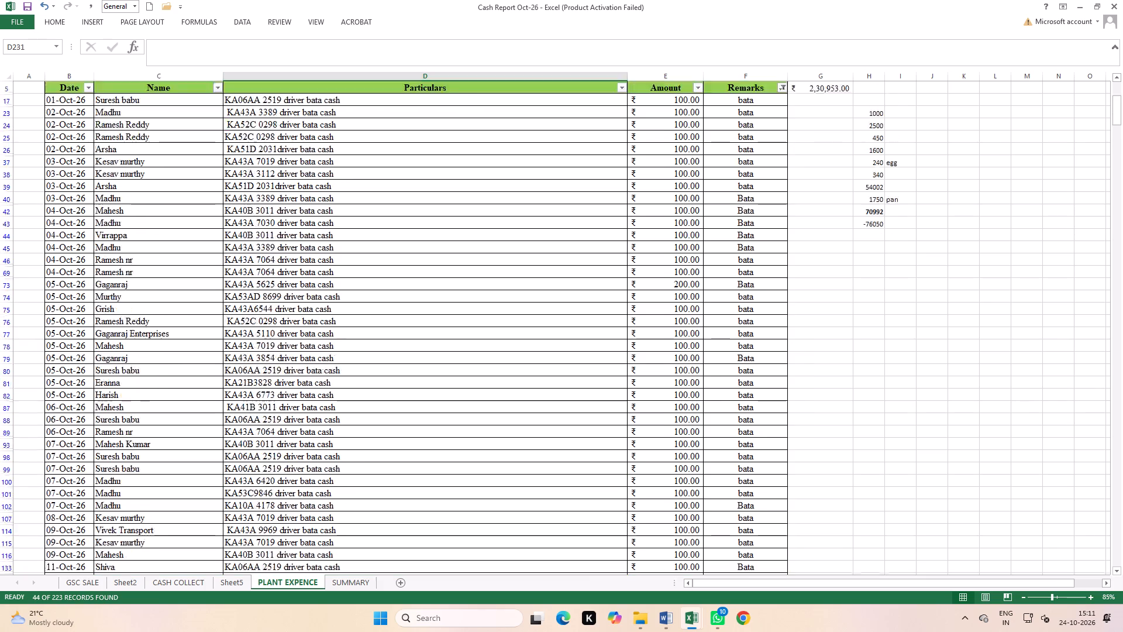
{"action": "scroll", "coordinate": [456, 310], "scroll_direction": "up", "scroll_amount": 5}
{"action": "left_click", "coordinate": [243, 22]}
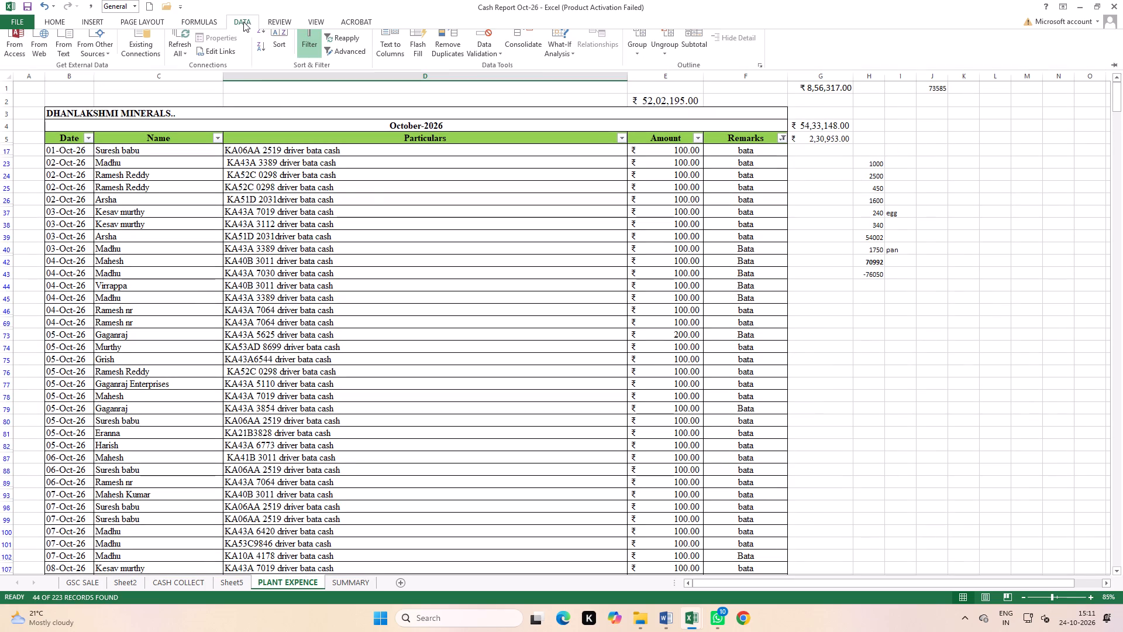
{"action": "left_click", "coordinate": [569, 280]}
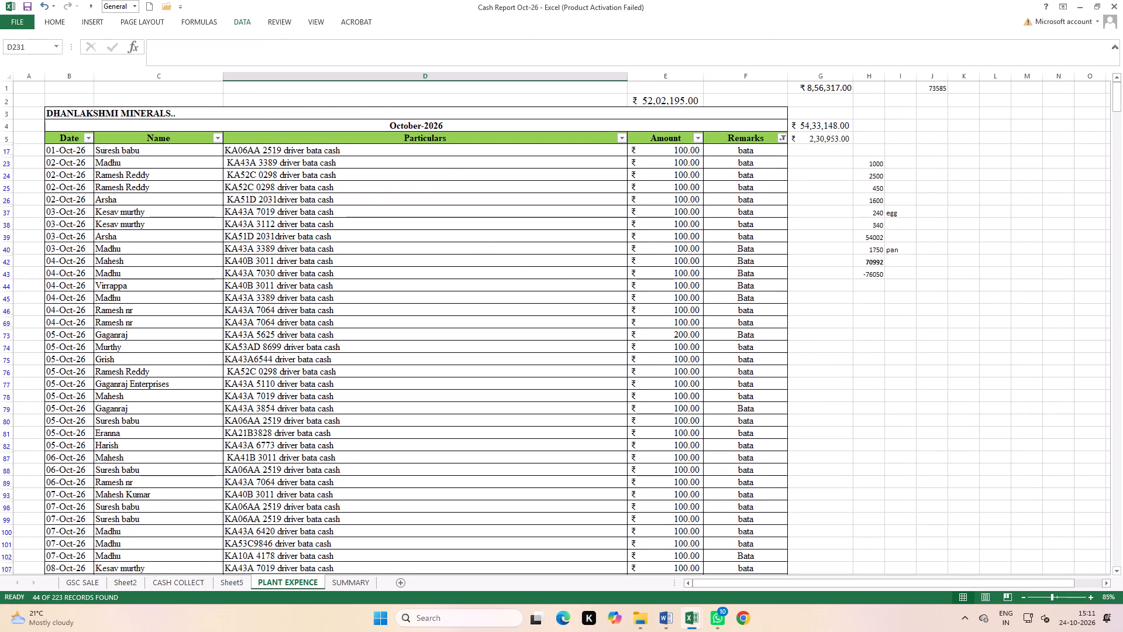
{"action": "left_click", "coordinate": [786, 140]}
{"action": "left_click", "coordinate": [681, 273]}
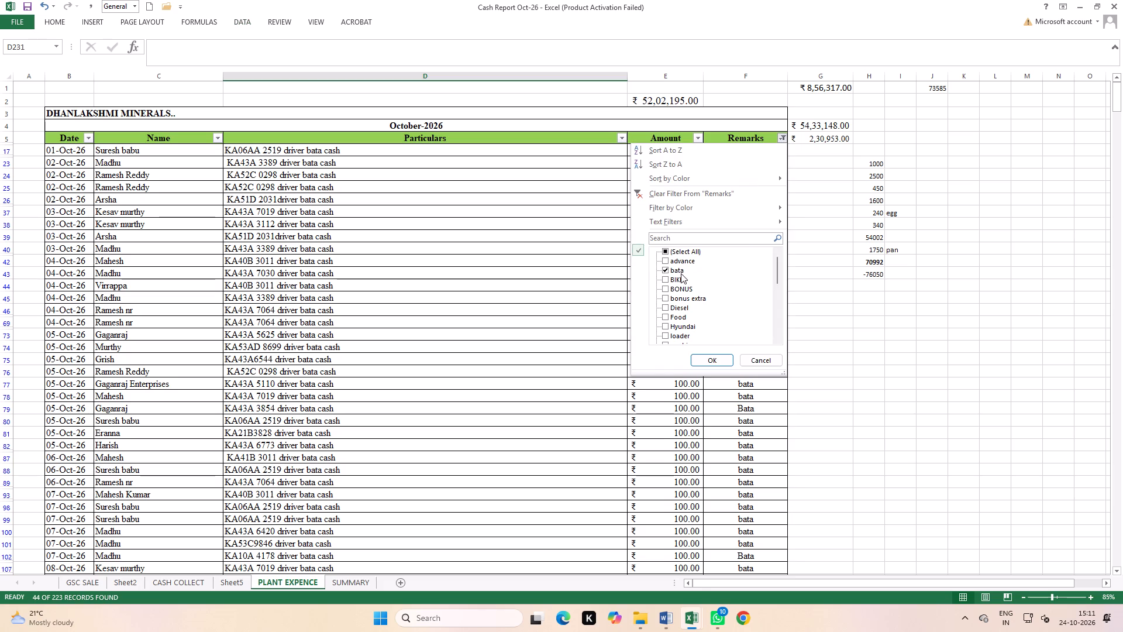
{"action": "left_click", "coordinate": [673, 279]}
{"action": "left_click", "coordinate": [708, 357]}
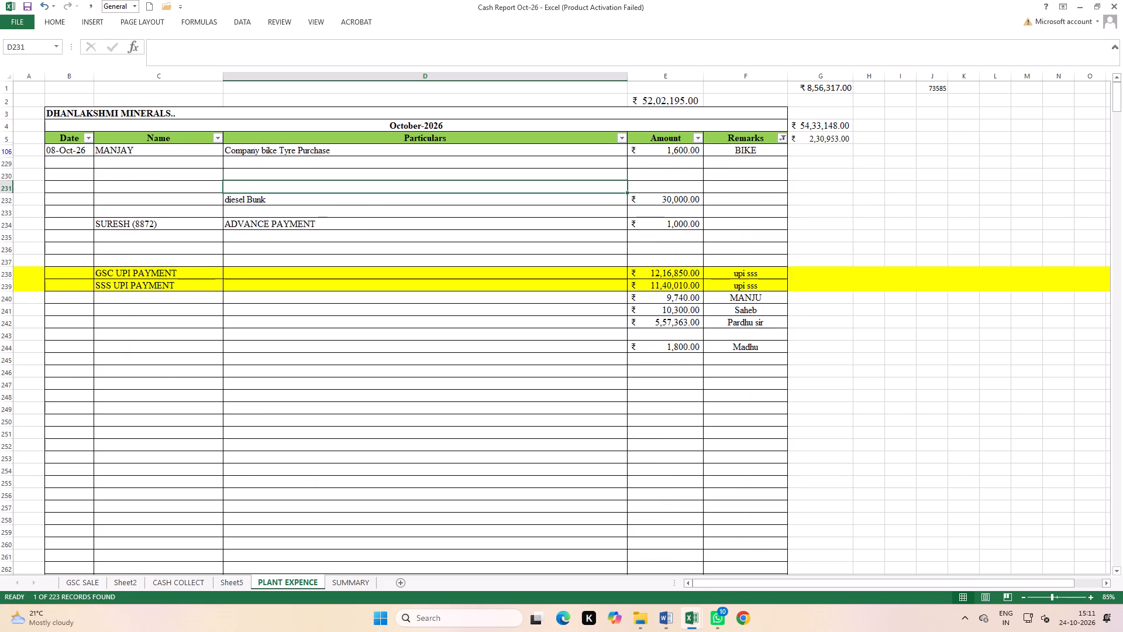
{"action": "left_click", "coordinate": [323, 155]}
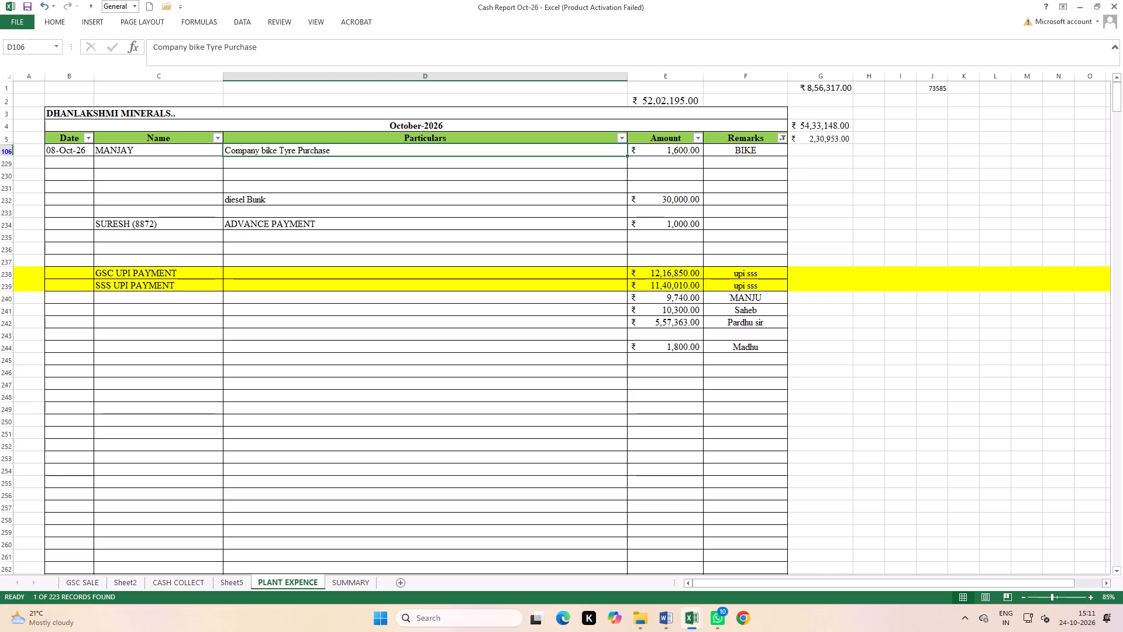
Change the Remarks filter to show only the BONUS and bonus extra entries.
{"action": "left_click", "coordinate": [781, 138]}
{"action": "left_click", "coordinate": [681, 279]}
{"action": "left_click", "coordinate": [681, 289]}
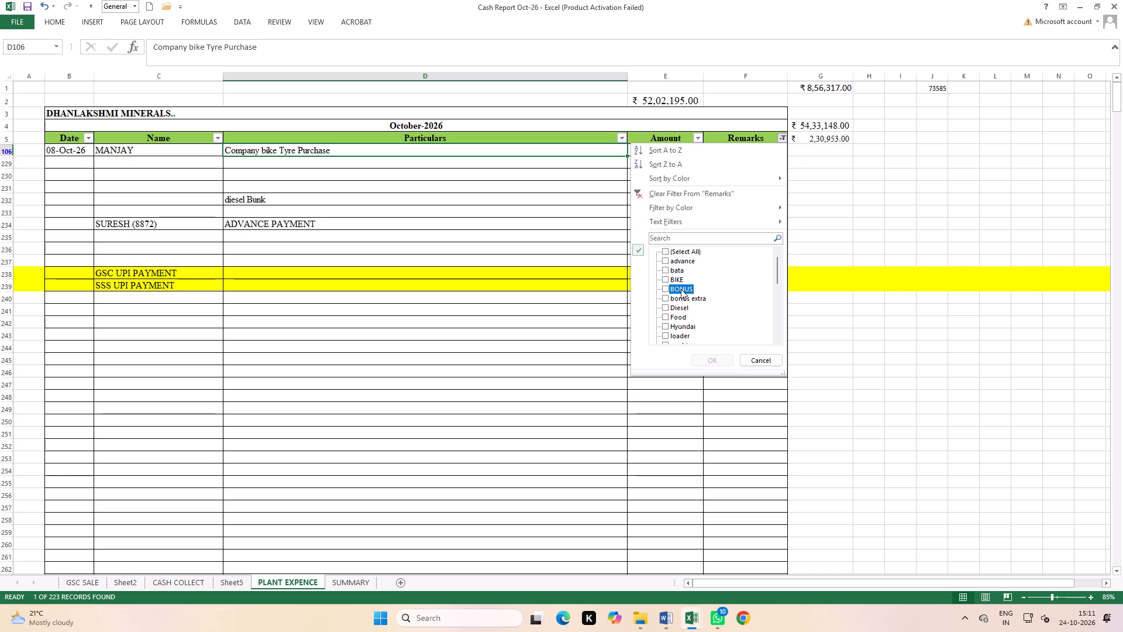
{"action": "left_click", "coordinate": [675, 289]}
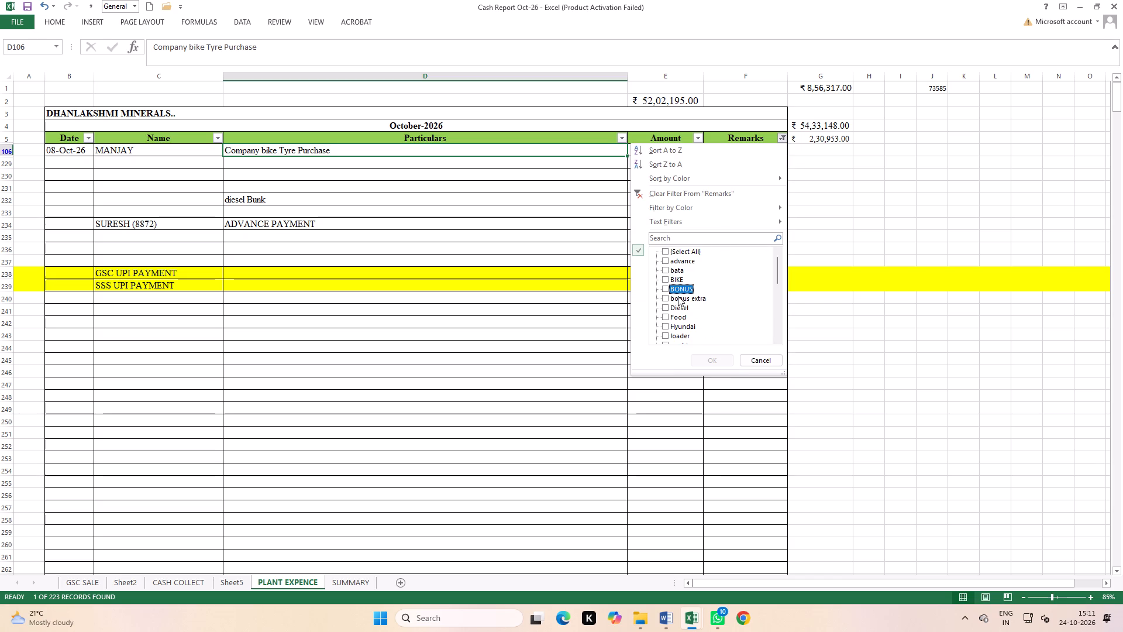
{"action": "left_click", "coordinate": [678, 289]}
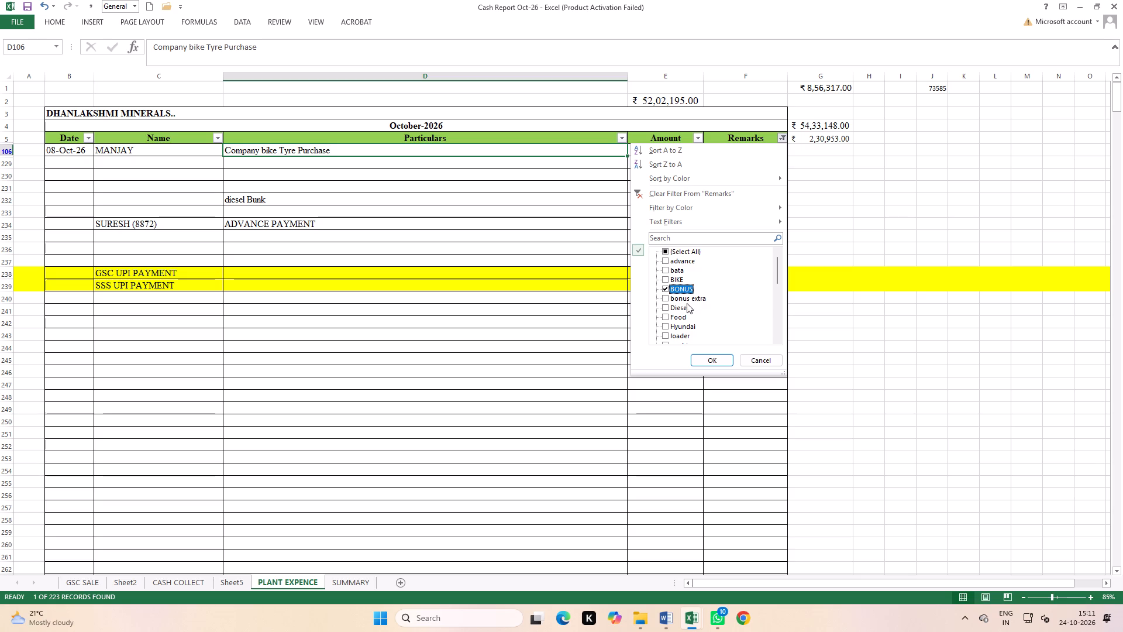
{"action": "left_click", "coordinate": [685, 290]}
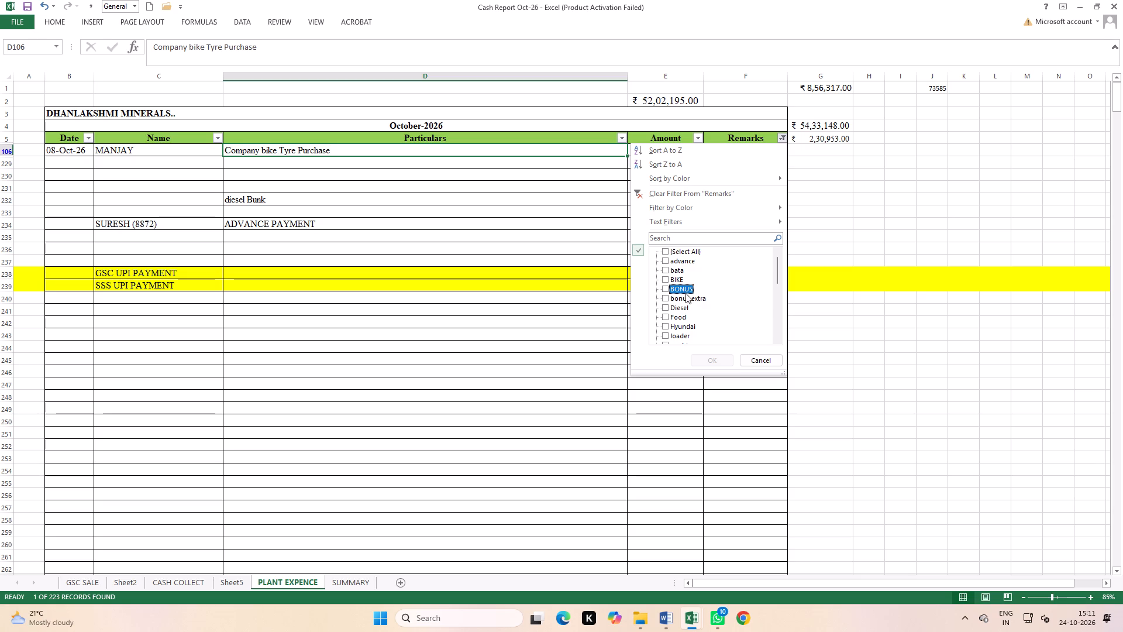
{"action": "left_click", "coordinate": [684, 293]}
{"action": "left_click", "coordinate": [685, 297]}
{"action": "left_click", "coordinate": [716, 365]}
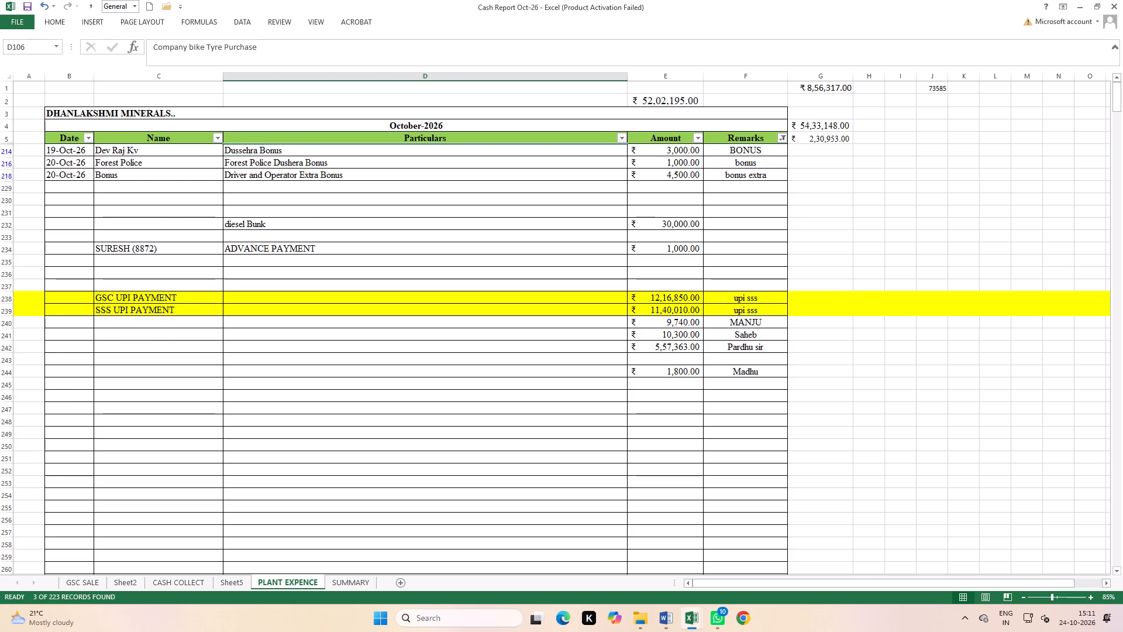
Change the name on the 19-Oct-26 bonus entry in C214 to "Devraj".
{"action": "left_click", "coordinate": [781, 138]}
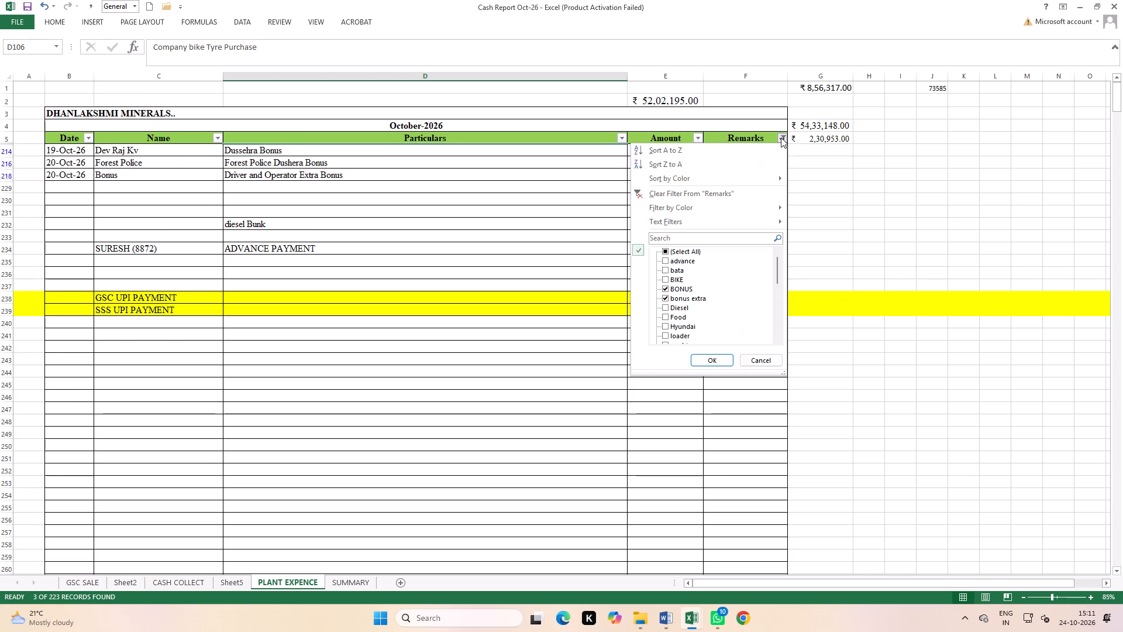
{"action": "left_click", "coordinate": [145, 146]}
{"action": "left_click", "coordinate": [161, 189]}
{"action": "left_click", "coordinate": [125, 149]}
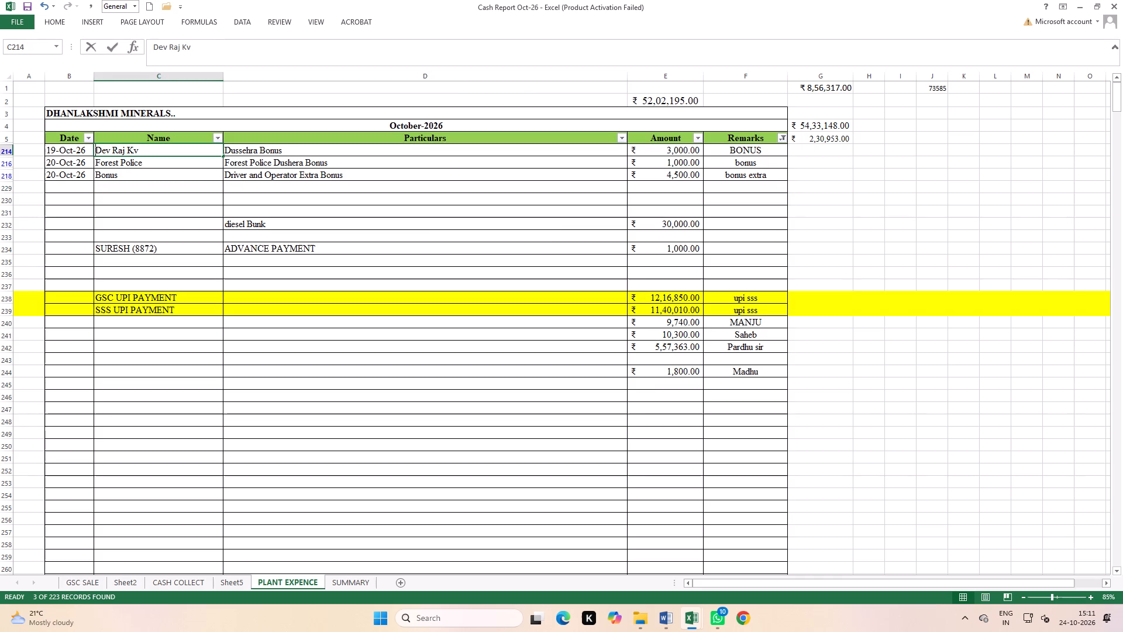
{"action": "key", "text": "e"}
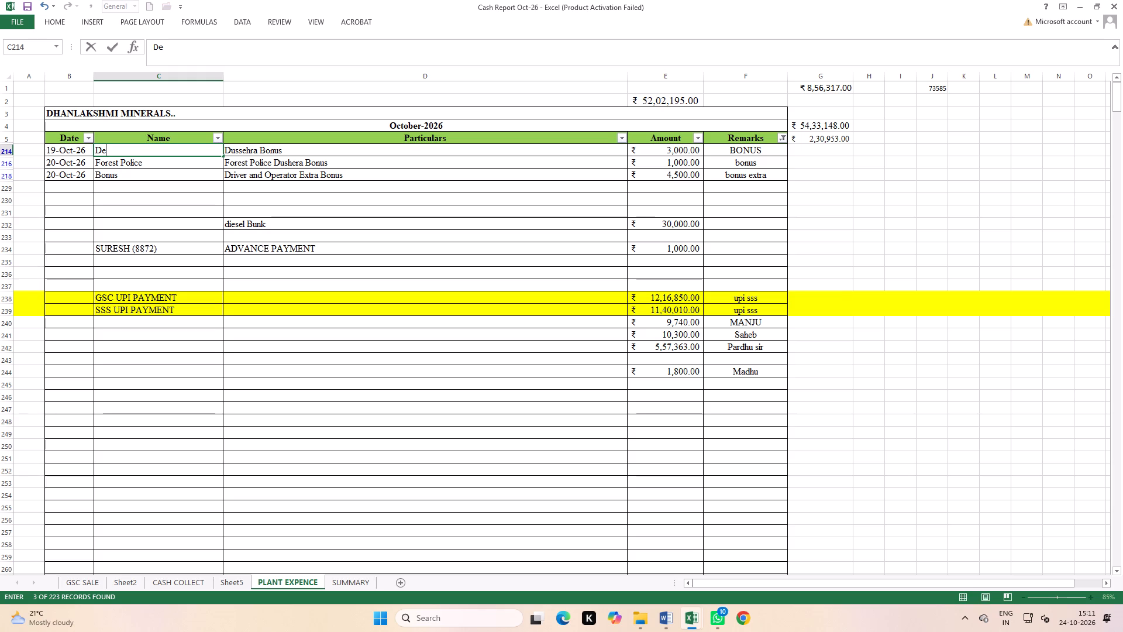
{"action": "type", "text": "vr"}
{"action": "type", "text": "aj"}
{"action": "left_click", "coordinate": [373, 174]}
Replace the particulars of the 19-Oct-26 bonus entry in D214 with "Wescom service man dussehra bonus payment".
{"action": "left_click", "coordinate": [274, 147]}
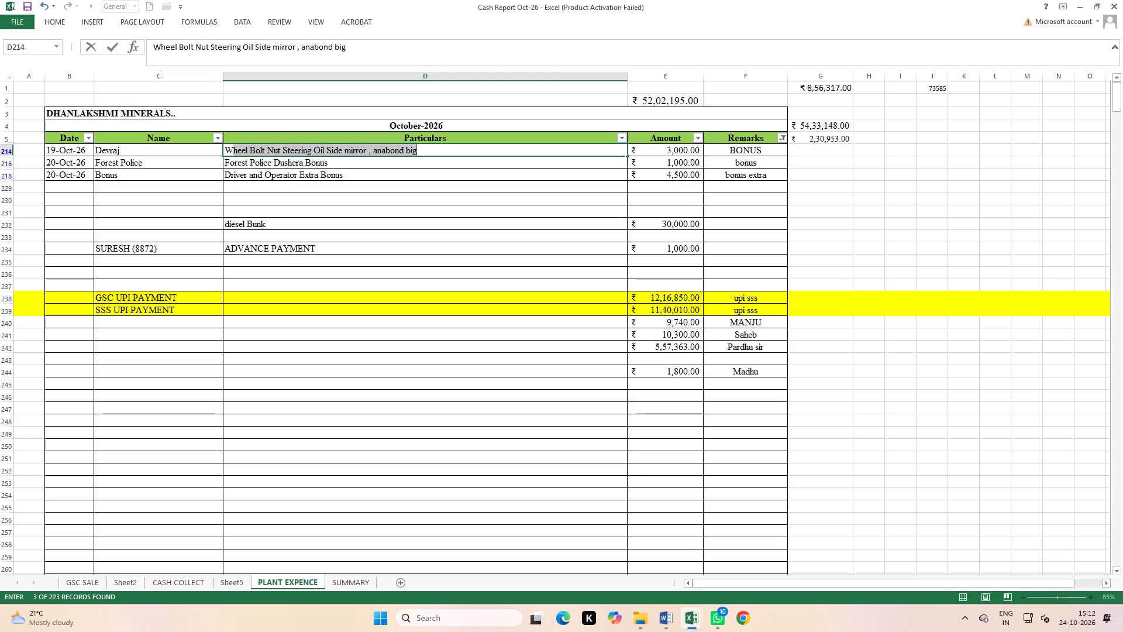
{"action": "key", "text": "e"}
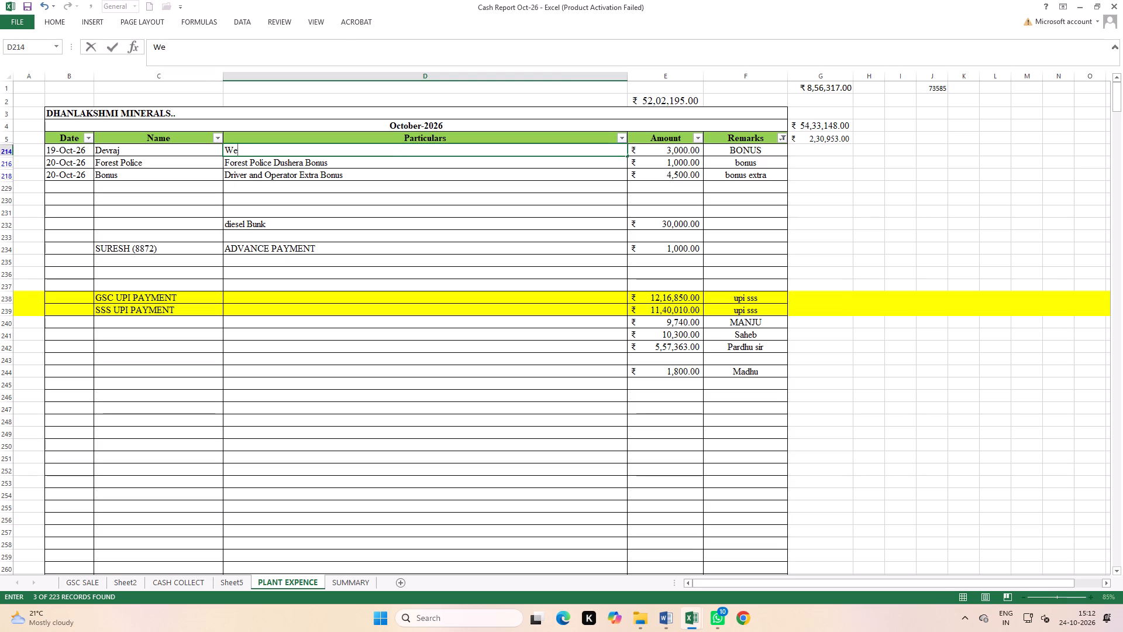
{"action": "type", "text": "scom"}
{"action": "key", "text": "space"}
{"action": "type", "text": "service"}
{"action": "key", "text": "space"}
{"action": "type", "text": "man"}
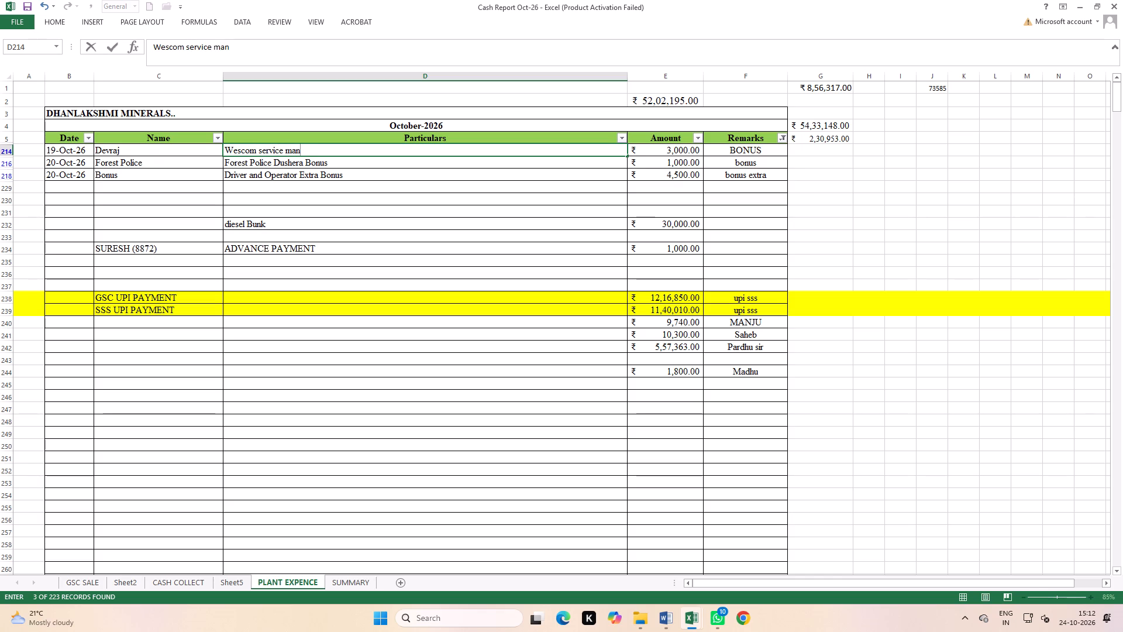
{"action": "key", "text": "space"}
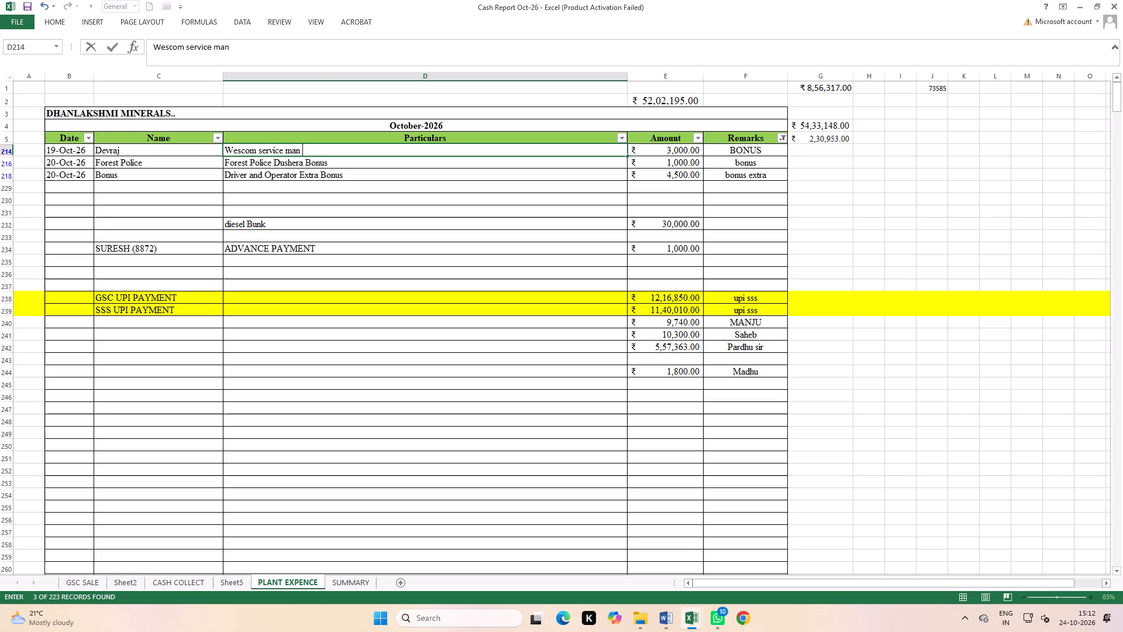
{"action": "key", "text": "d"}
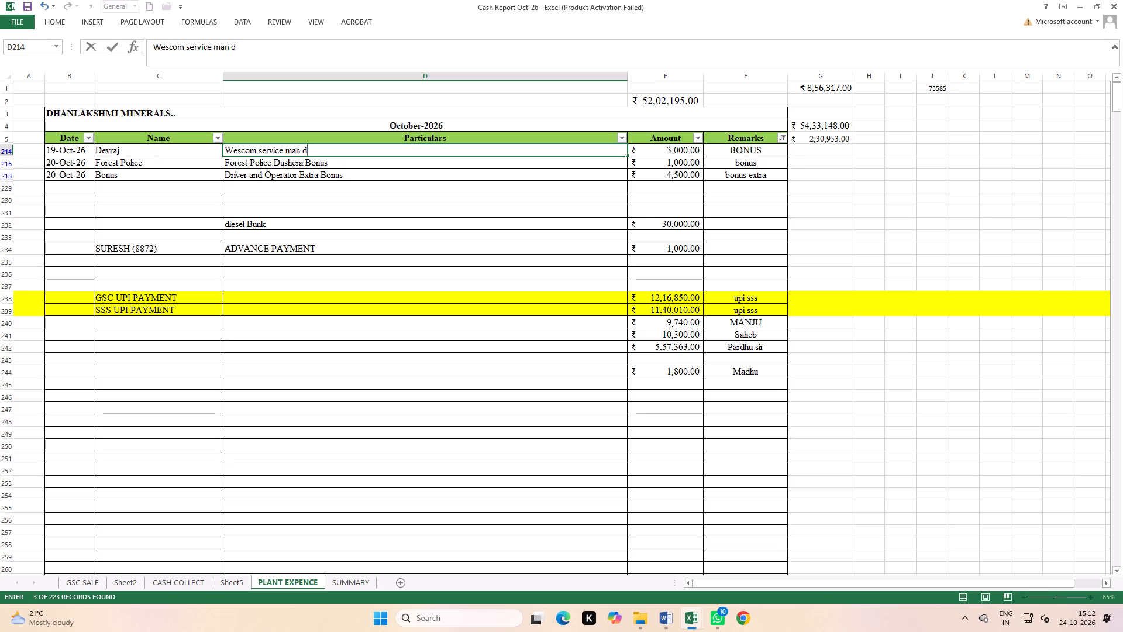
{"action": "key", "text": "u"}
{"action": "type", "text": "sse"}
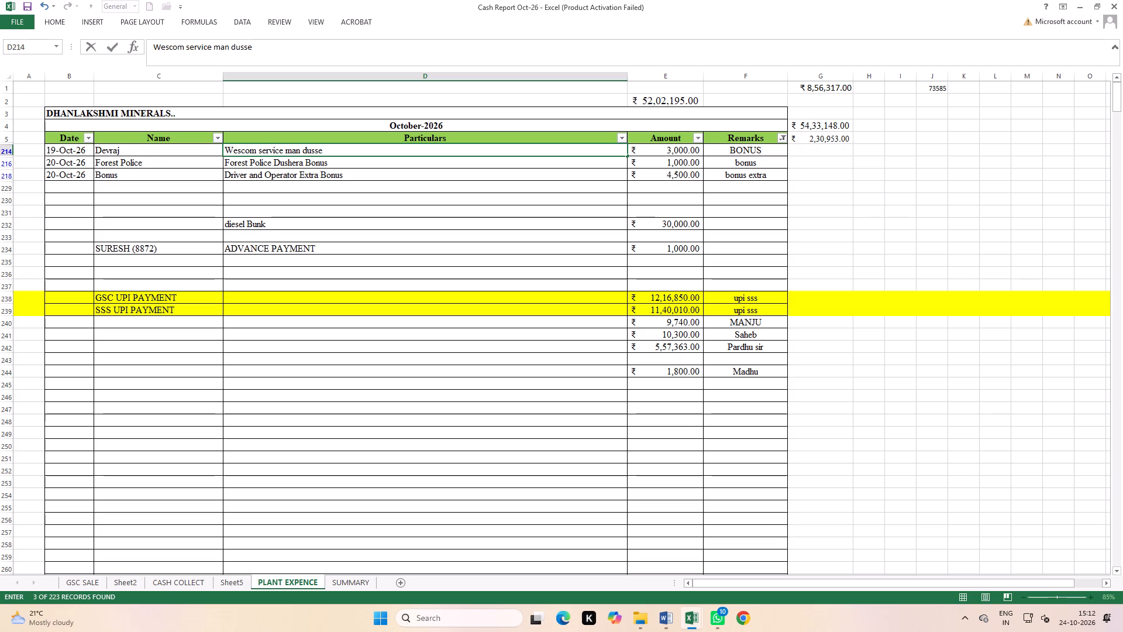
{"action": "type", "text": "hra"}
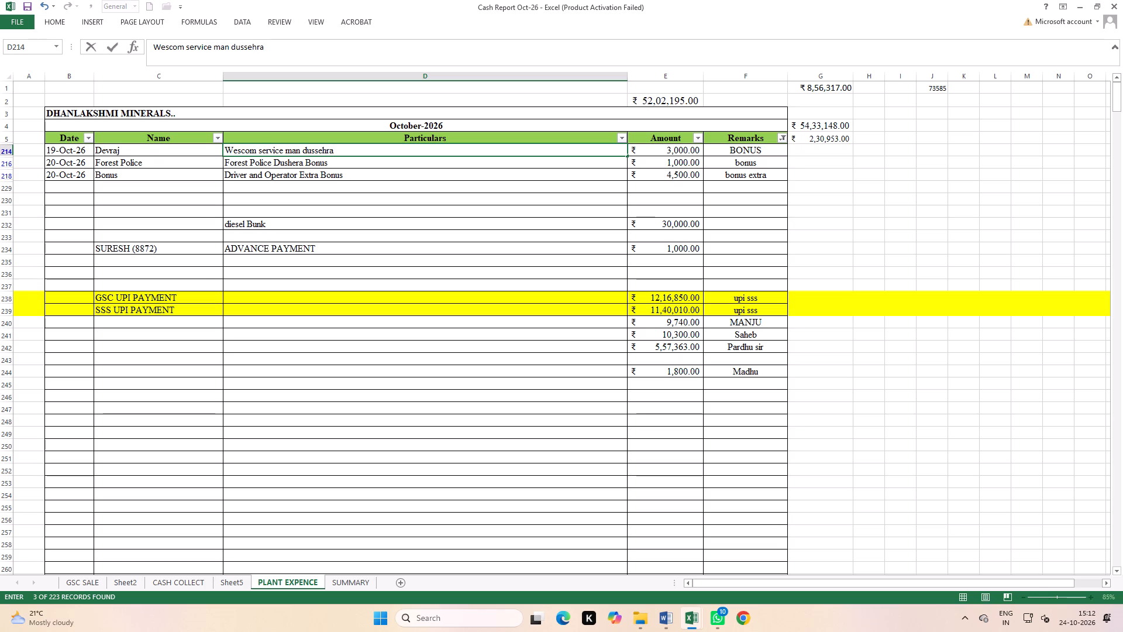
{"action": "key", "text": "space"}
{"action": "key", "text": "b"}
{"action": "type", "text": "onus"}
{"action": "key", "text": "space"}
{"action": "type", "text": "payment"}
{"action": "left_click", "coordinate": [419, 202]}
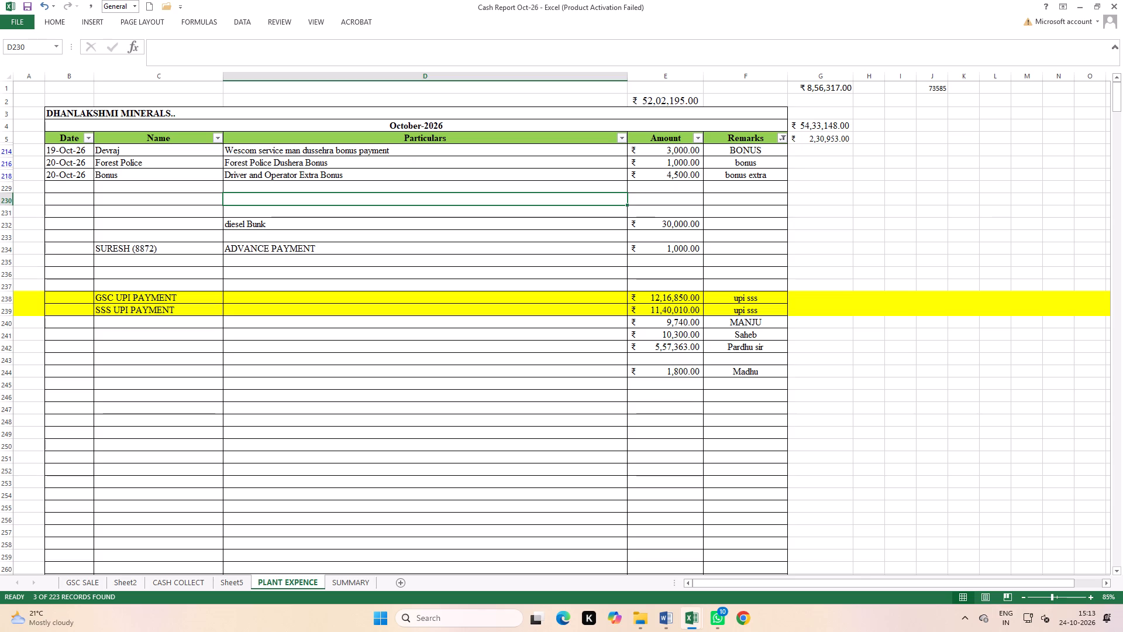
Change the Remarks filter from the bonus categories to show only Diesel.
{"action": "left_click", "coordinate": [783, 142]}
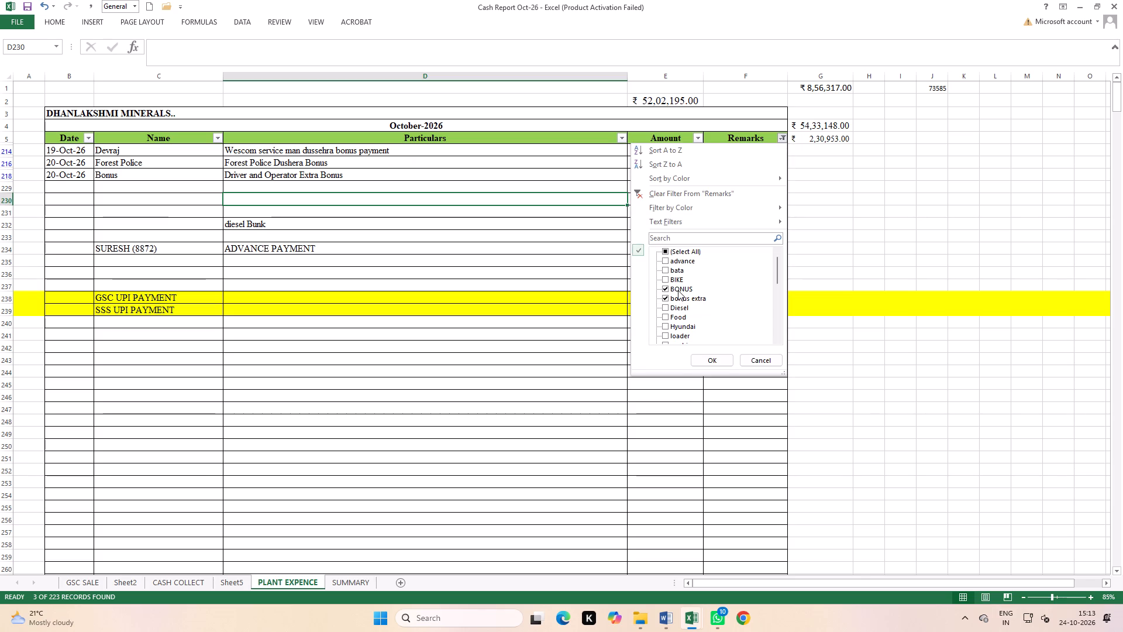
{"action": "left_click", "coordinate": [678, 290]}
{"action": "left_click", "coordinate": [678, 297]}
{"action": "left_click", "coordinate": [678, 308]}
{"action": "left_click", "coordinate": [698, 354]}
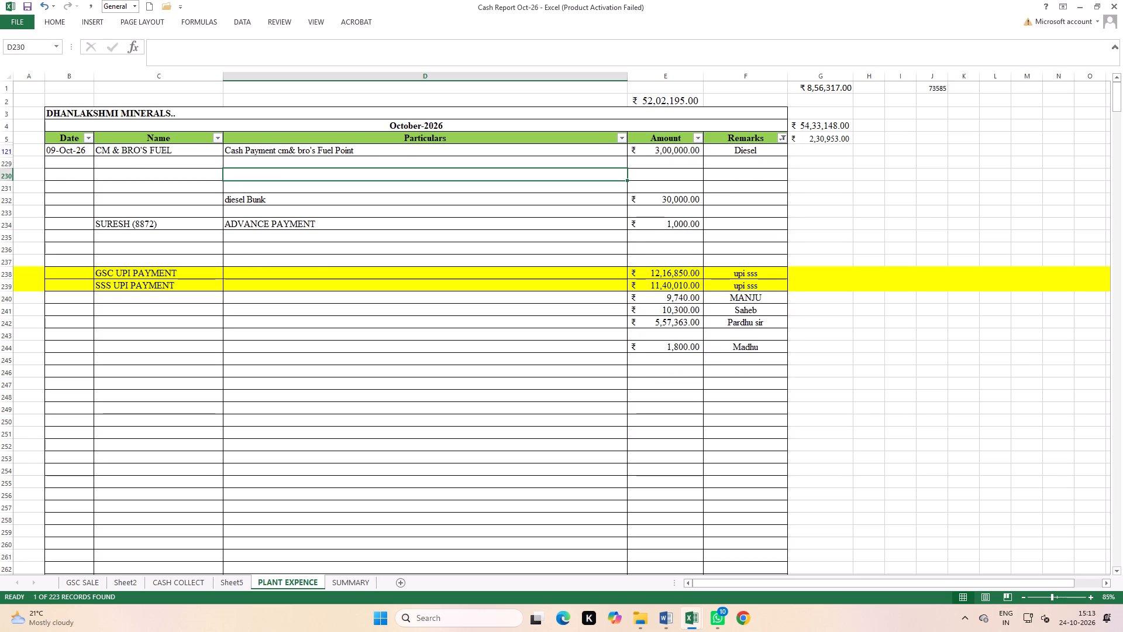